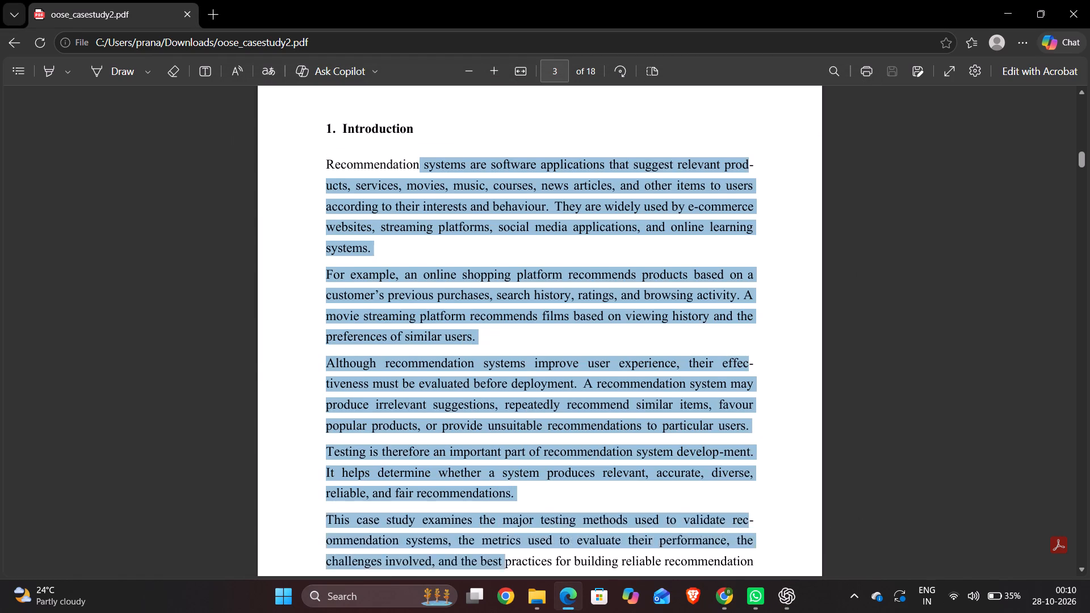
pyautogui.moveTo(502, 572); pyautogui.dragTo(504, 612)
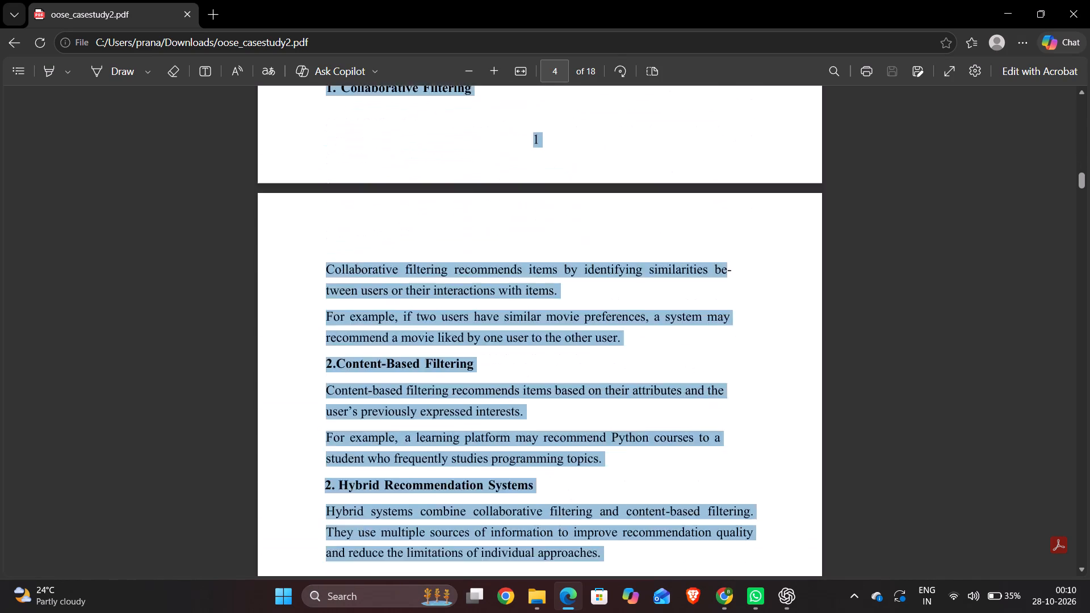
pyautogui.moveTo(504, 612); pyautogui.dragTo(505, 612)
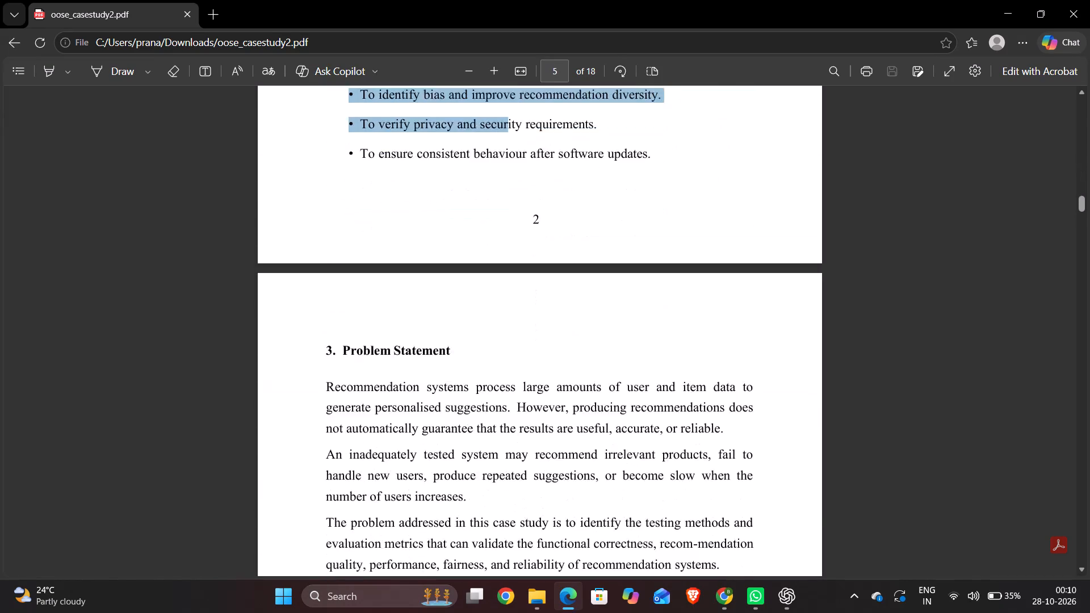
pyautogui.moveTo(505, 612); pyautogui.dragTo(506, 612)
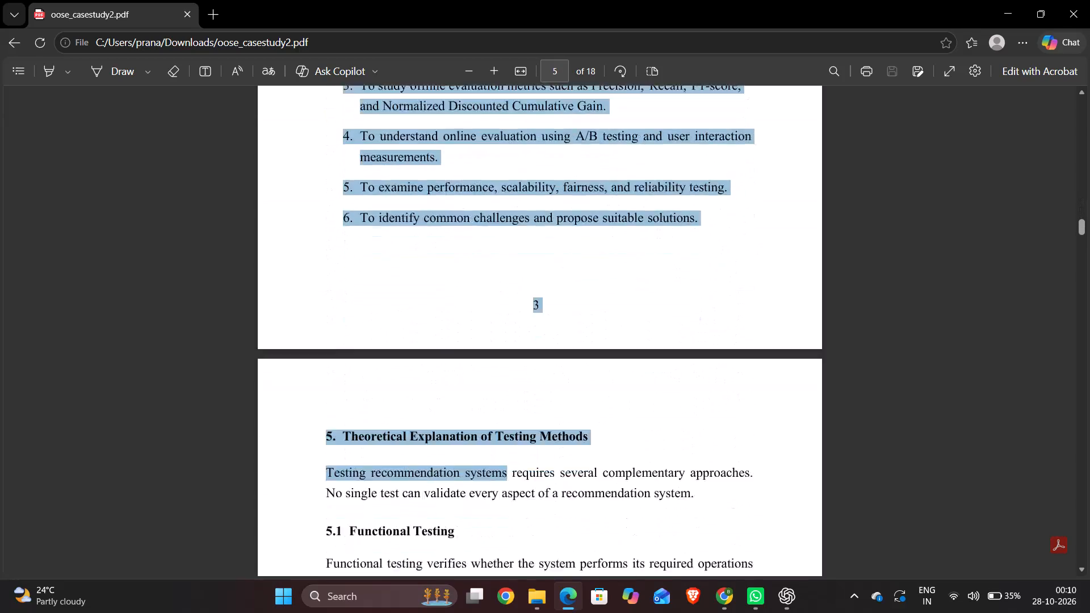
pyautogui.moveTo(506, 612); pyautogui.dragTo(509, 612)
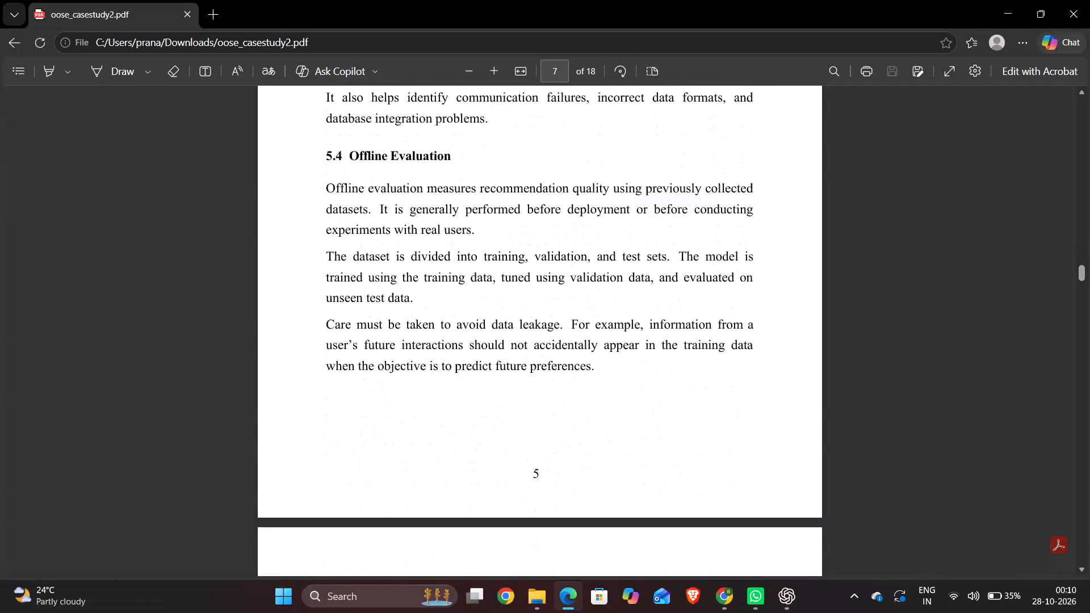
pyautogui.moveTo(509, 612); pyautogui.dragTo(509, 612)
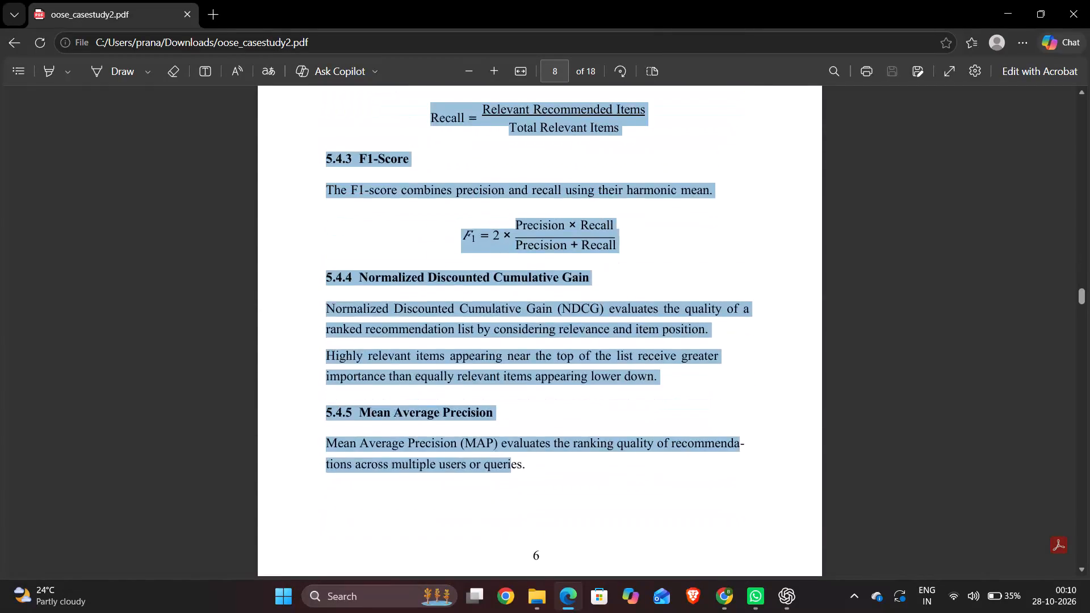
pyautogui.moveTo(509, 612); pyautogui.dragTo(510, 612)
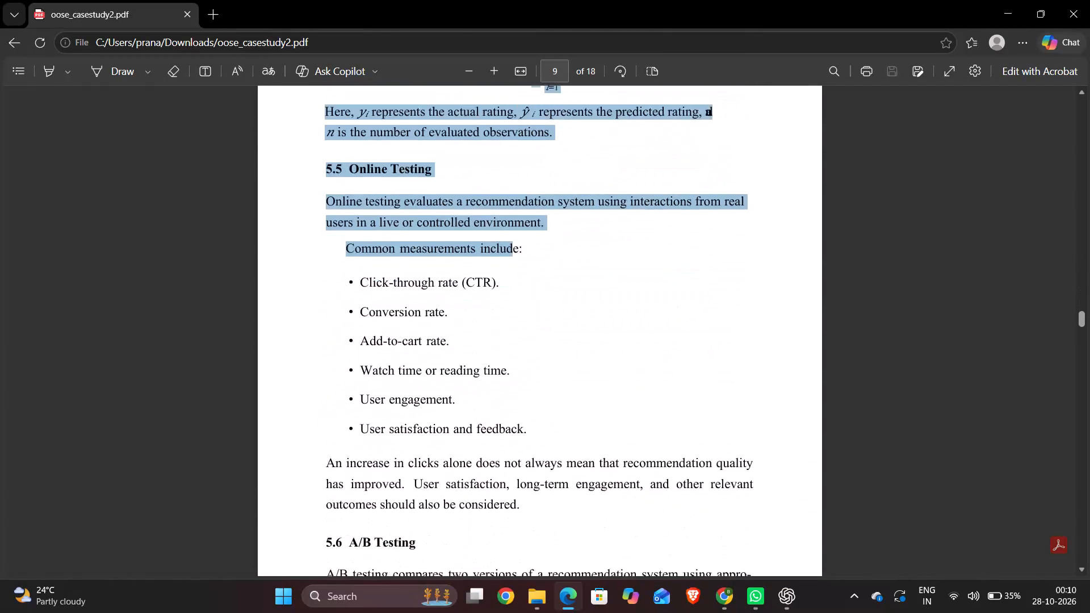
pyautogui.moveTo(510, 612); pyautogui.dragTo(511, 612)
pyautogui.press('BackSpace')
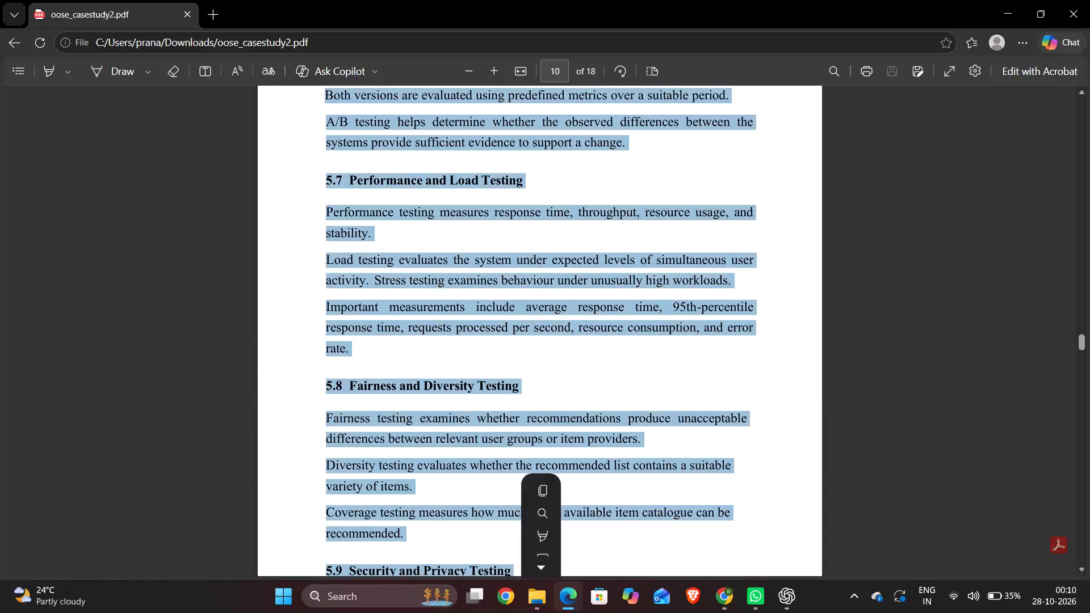
# Close the reference PDF in Edge and switch to Chrome.
pyautogui.click(1067, 0)
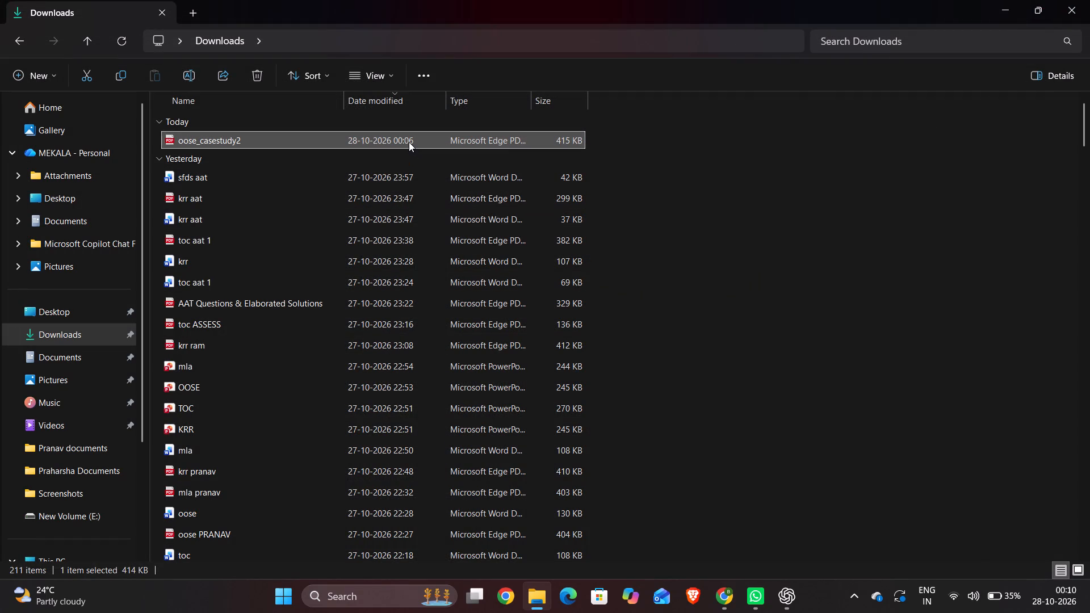
pyautogui.click(723, 595)
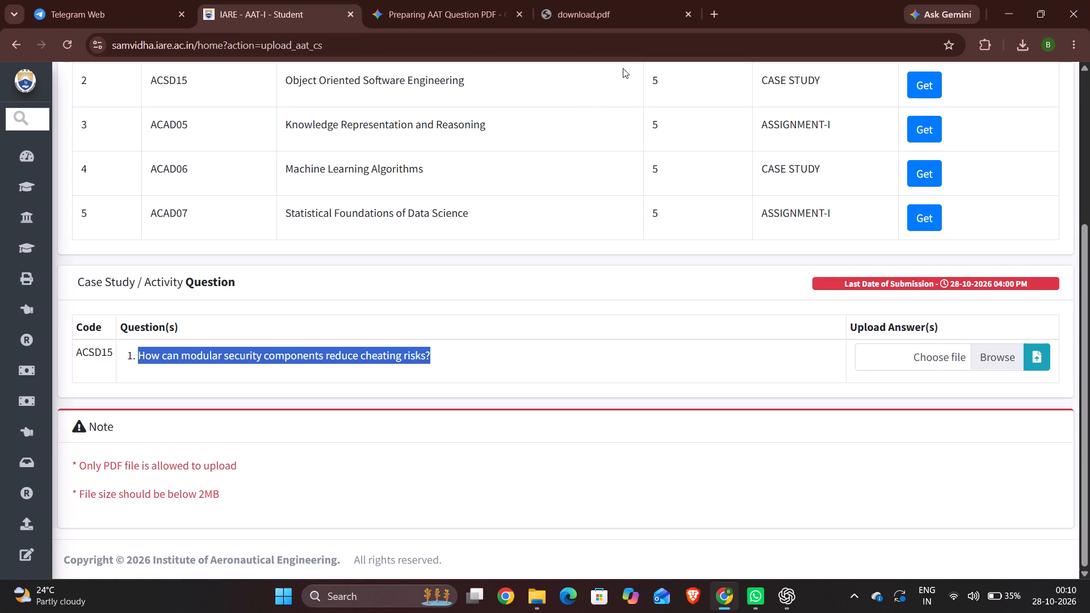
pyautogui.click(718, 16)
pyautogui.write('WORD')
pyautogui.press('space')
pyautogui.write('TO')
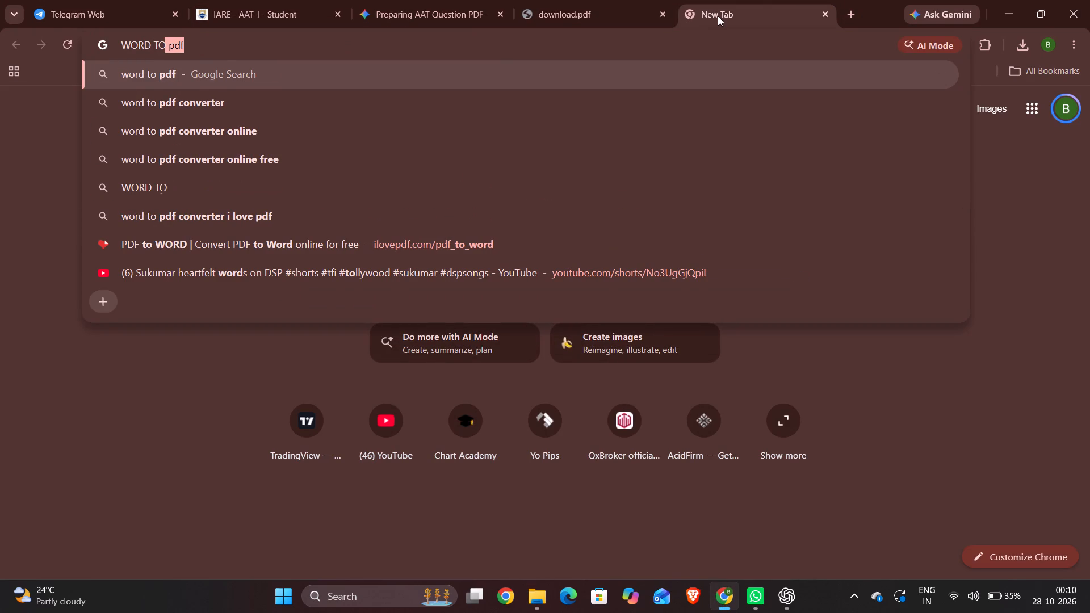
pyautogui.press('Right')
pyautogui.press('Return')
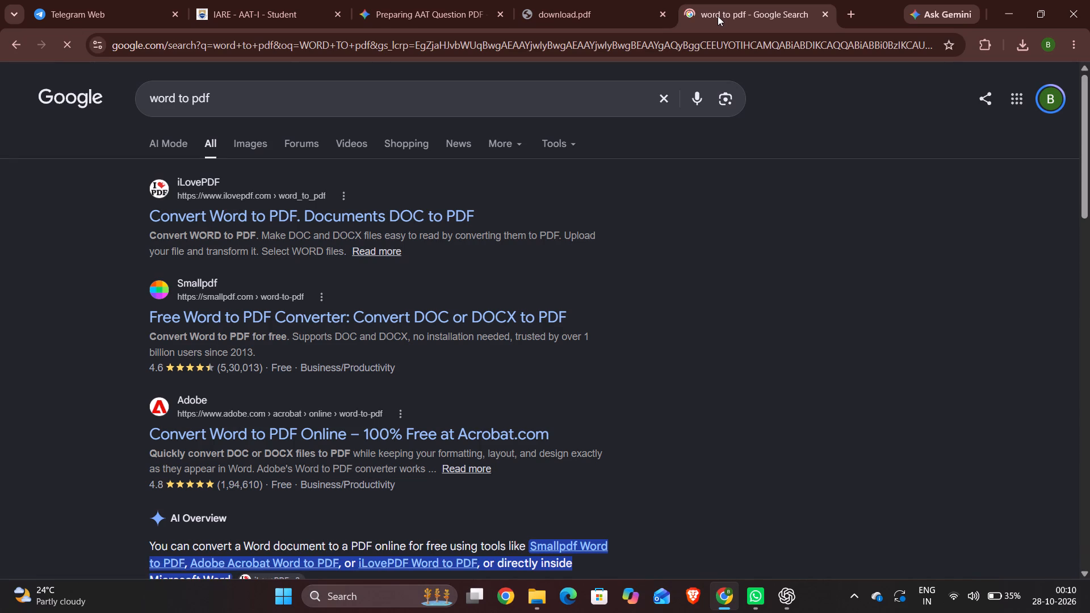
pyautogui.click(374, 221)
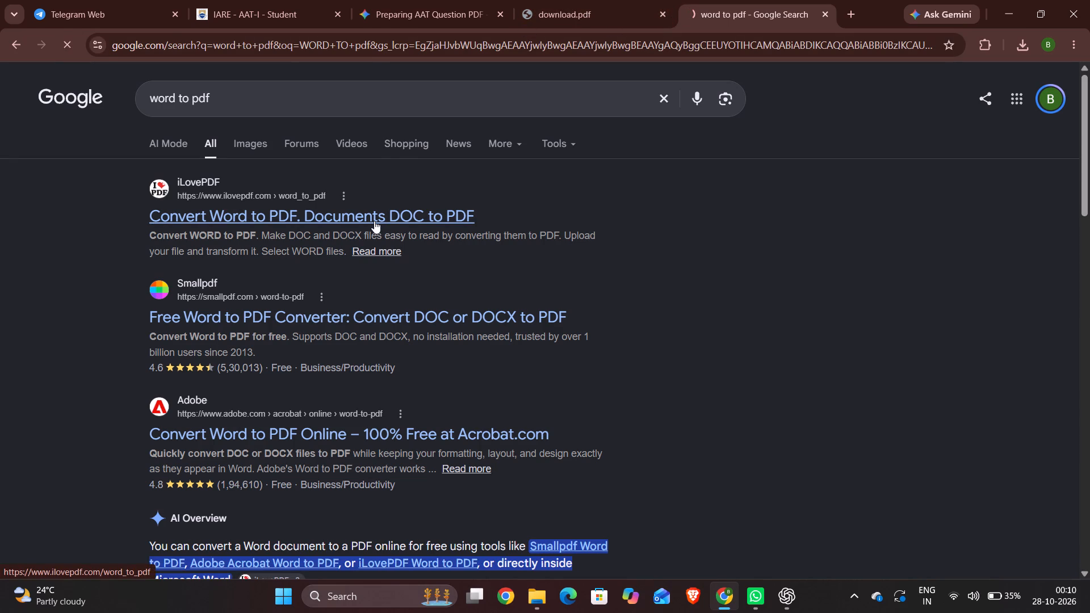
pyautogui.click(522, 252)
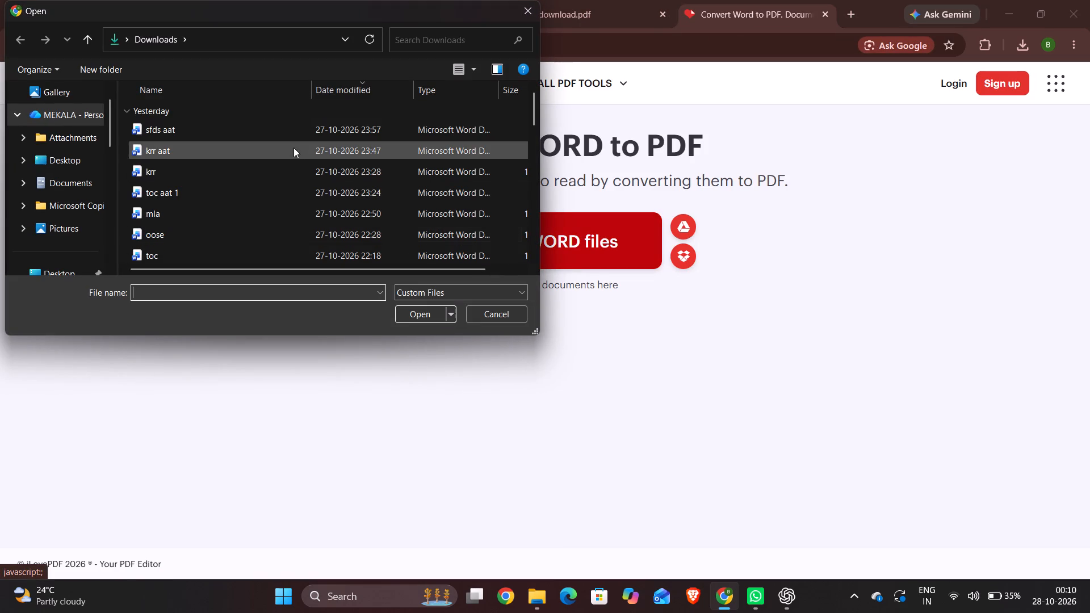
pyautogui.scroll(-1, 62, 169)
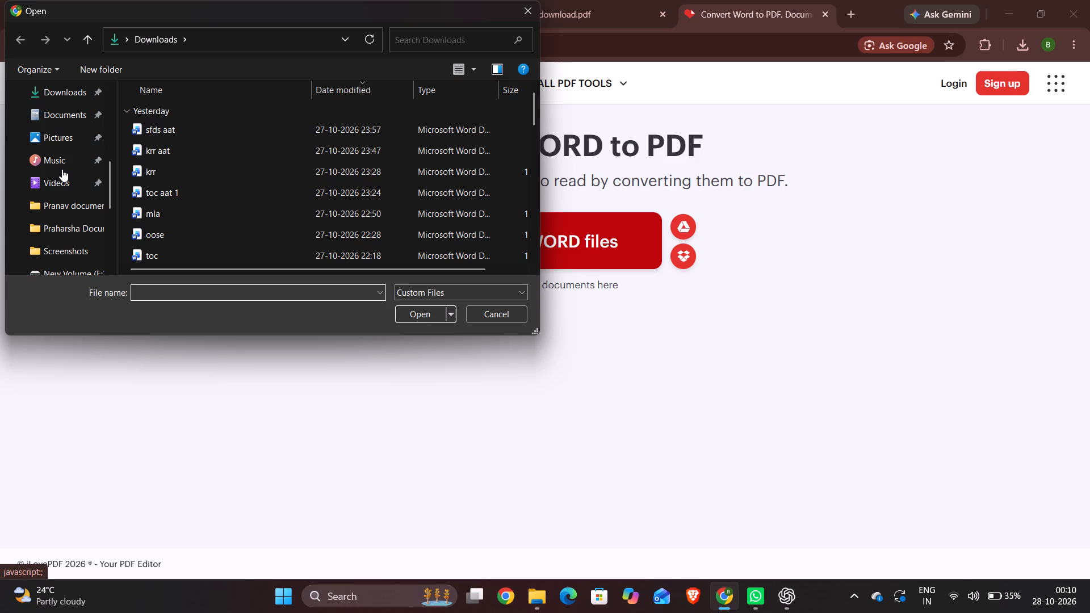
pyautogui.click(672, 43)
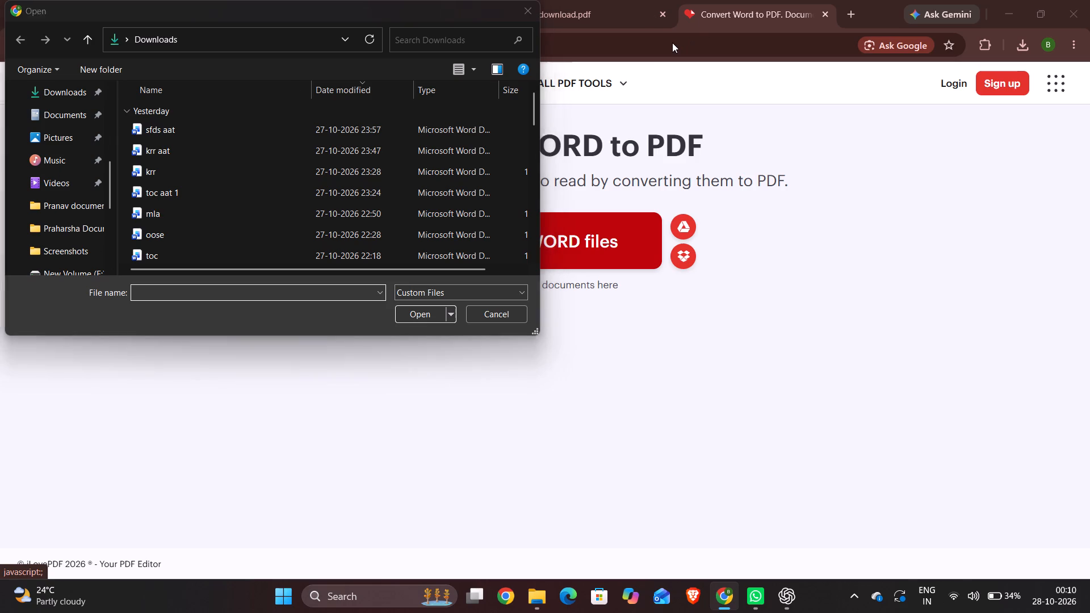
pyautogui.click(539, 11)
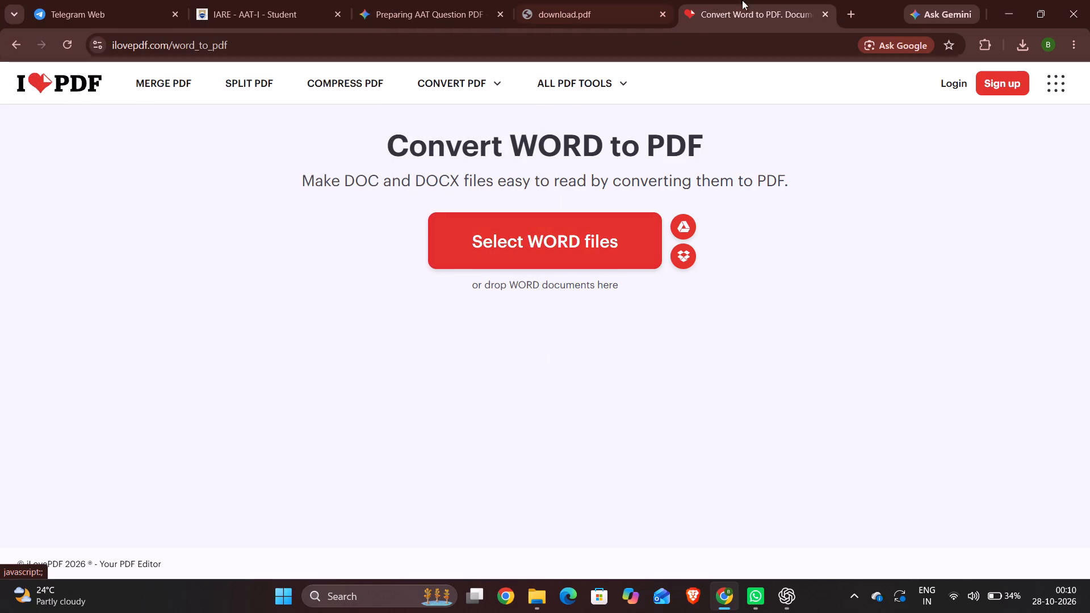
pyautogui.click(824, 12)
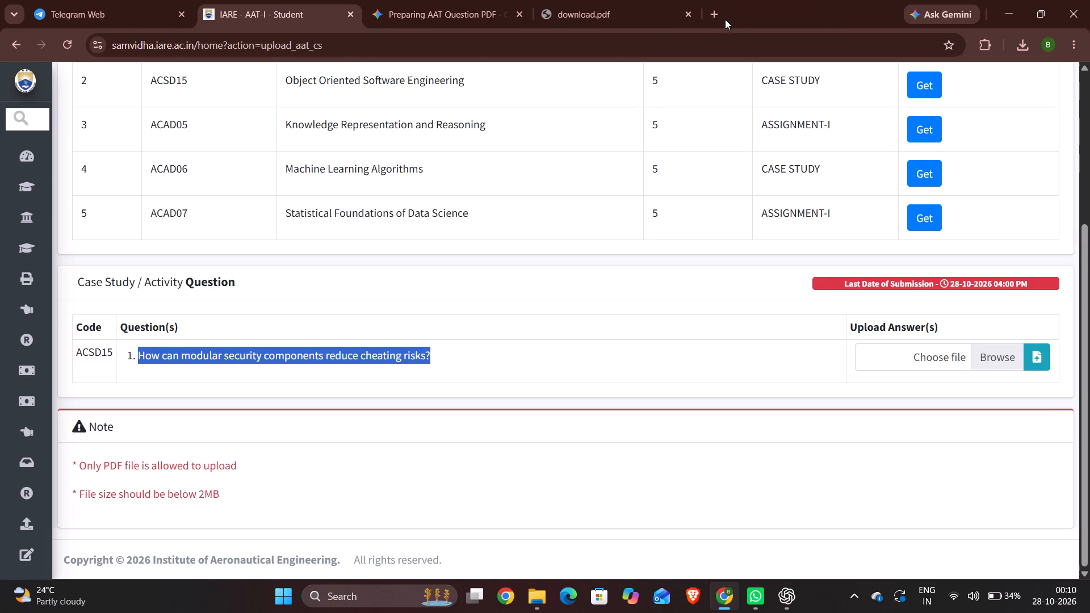
# Search the web for "pdf to word" in a new tab and open iLovePDF's PDF to Word converter.
pyautogui.click(719, 15)
pyautogui.write('PDF')
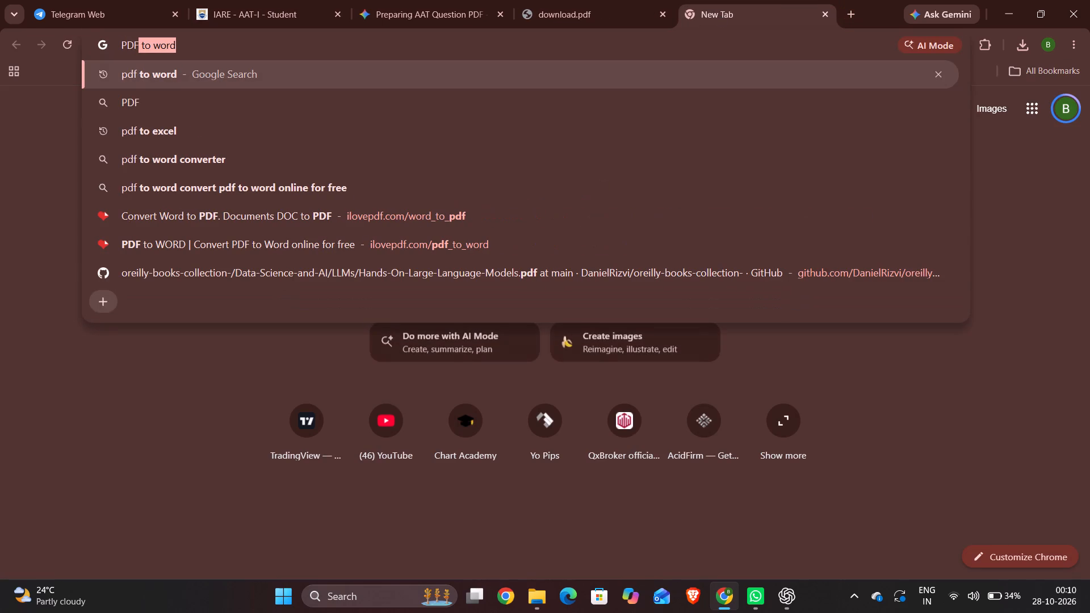
pyautogui.press('Right')
pyautogui.press('Return')
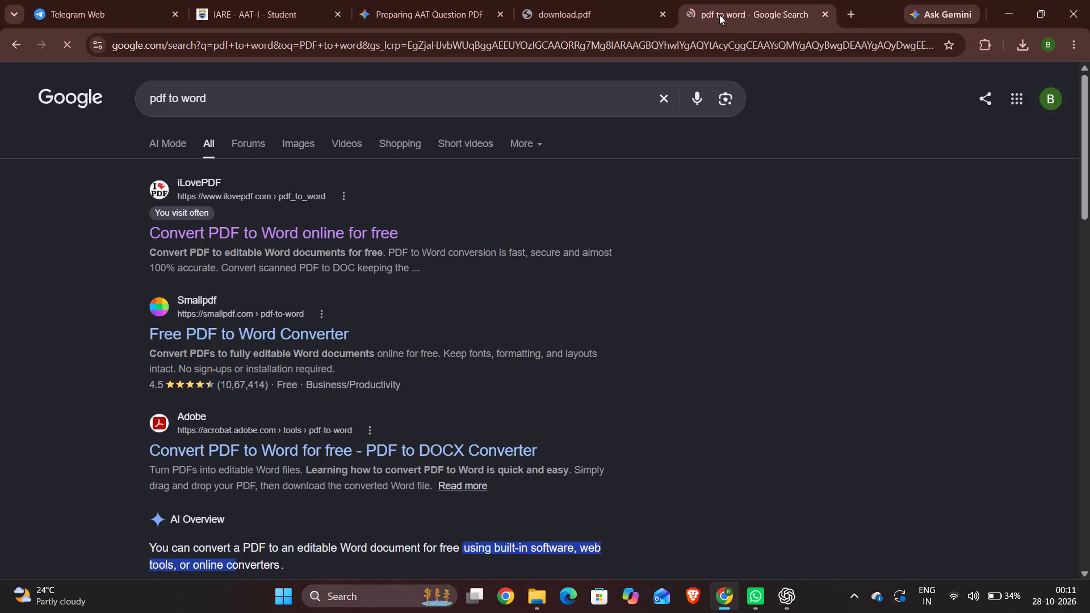
pyautogui.click(376, 232)
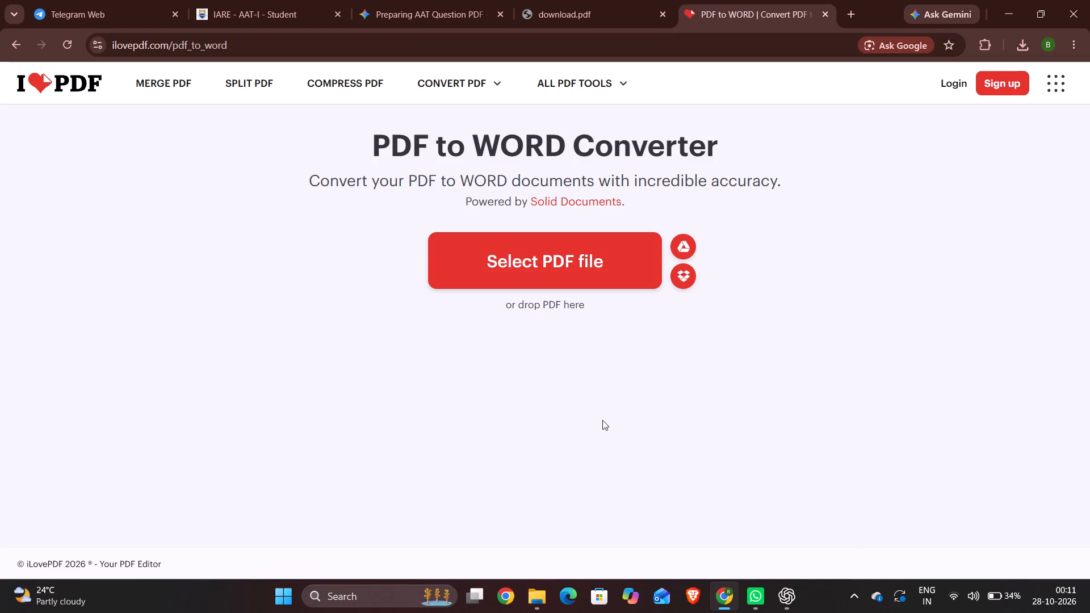
# Upload the oose_casestudy2 PDF from Downloads and convert it to a Word document with the No OCR option.
pyautogui.click(555, 264)
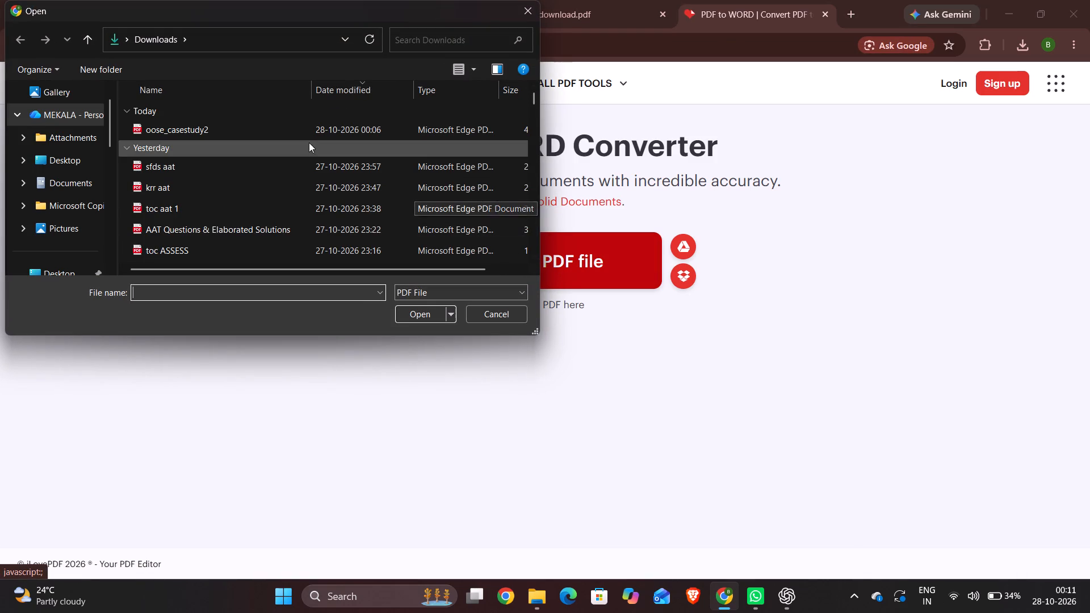
pyautogui.click(290, 126)
pyautogui.click(418, 319)
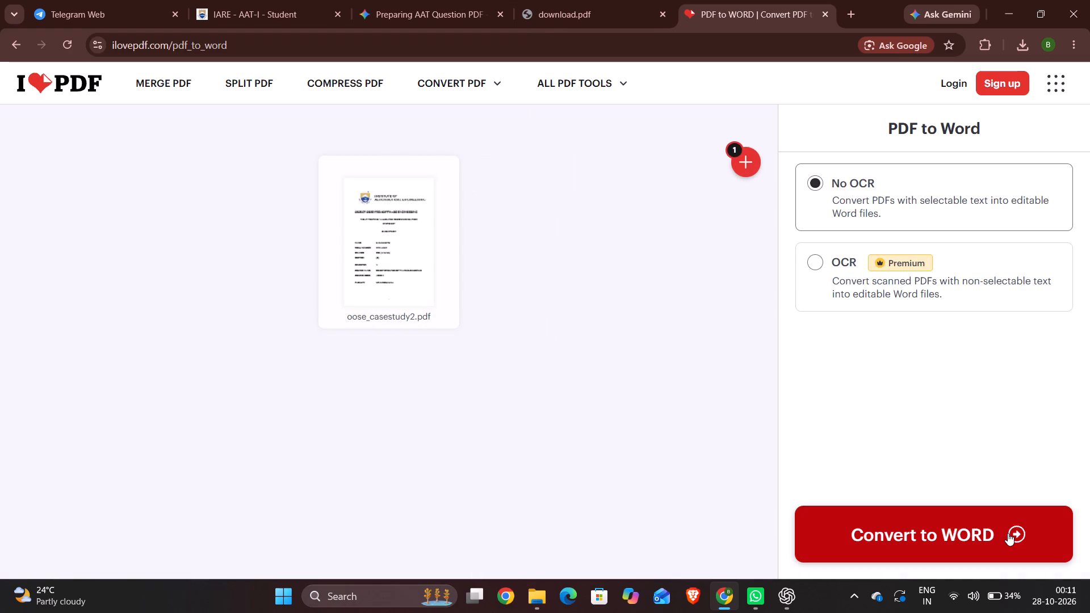
pyautogui.click(1008, 533)
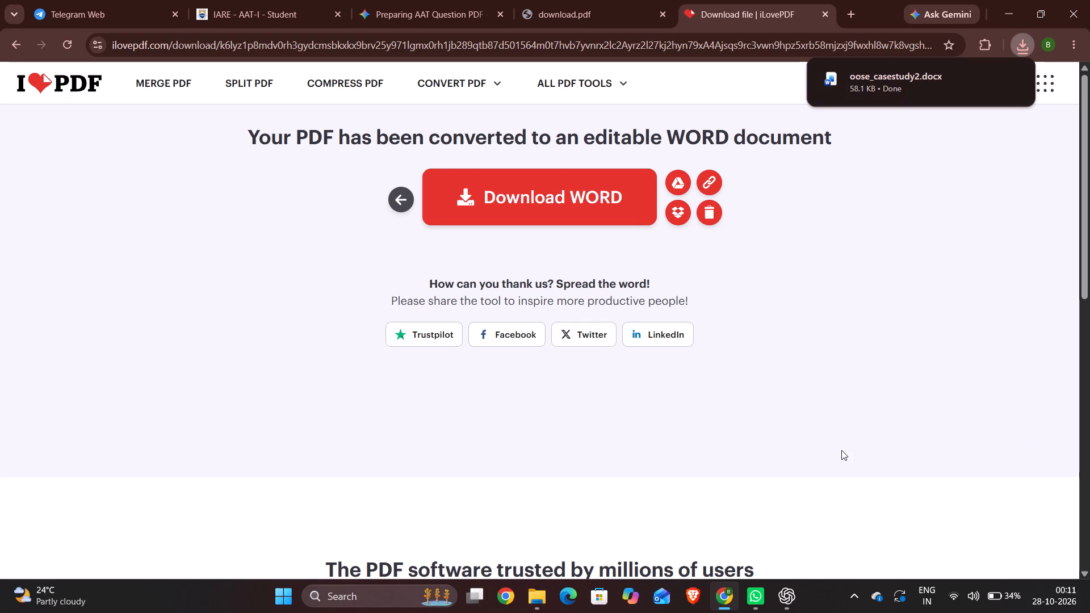
# Open the downloaded oose_casestudy2.docx in Word and enable editing, with the cover page details in view.
pyautogui.click(923, 83)
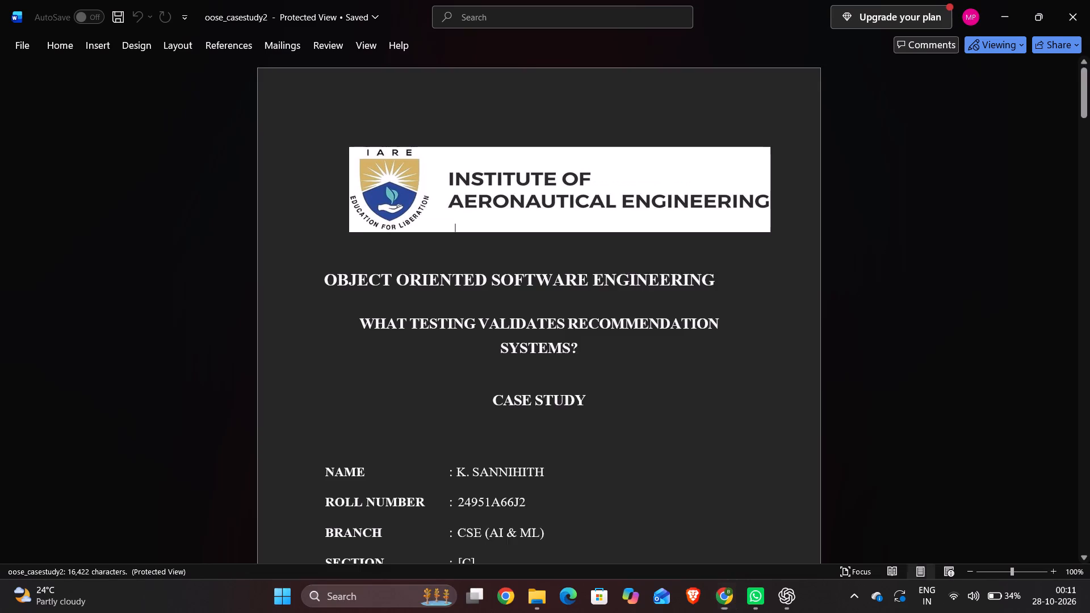
pyautogui.click(564, 64)
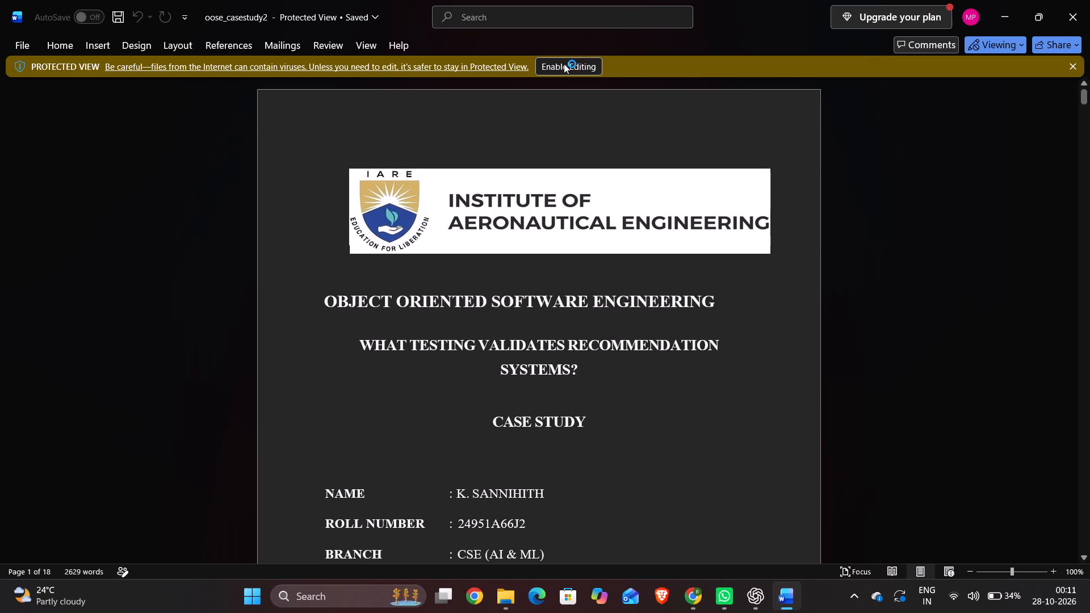
pyautogui.scroll(-4, 604, 310)
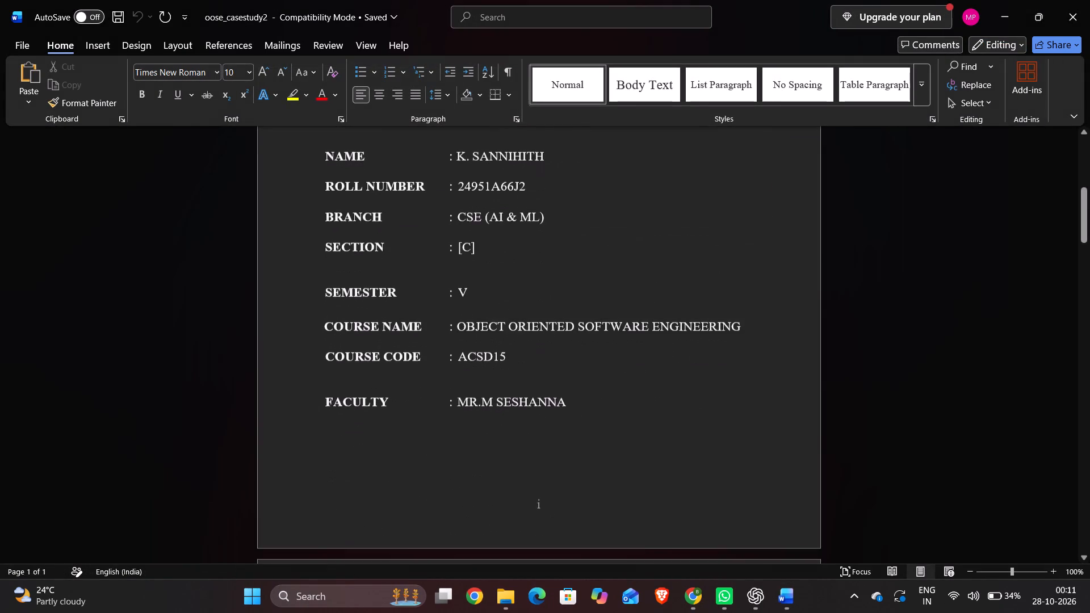
# Delete the old body text from after the word "Recommendation" in the Introduction through to the last entry under References.
pyautogui.scroll(-7, 651, 429)
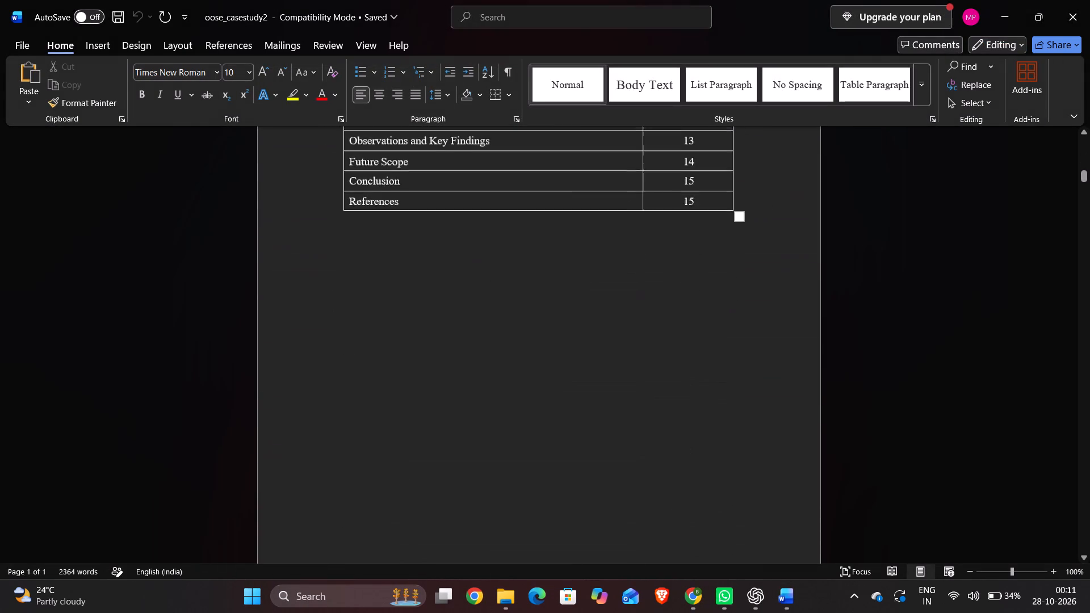
pyautogui.hscroll(1, 651, 429)
pyautogui.scroll(1, 651, 429)
pyautogui.hscroll(1, 651, 429)
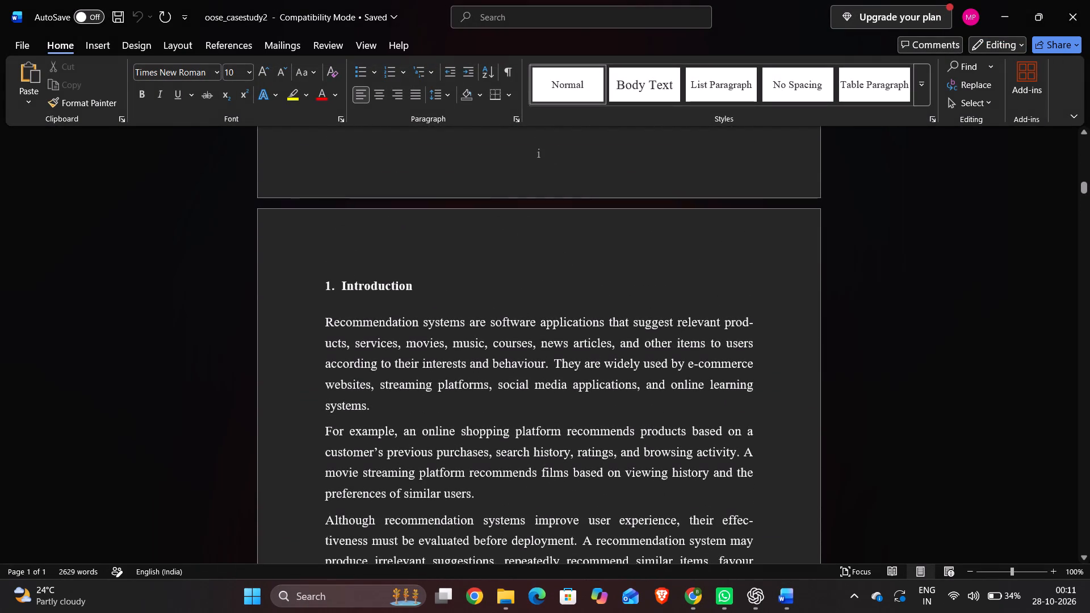
pyautogui.moveTo(425, 319); pyautogui.dragTo(427, 442)
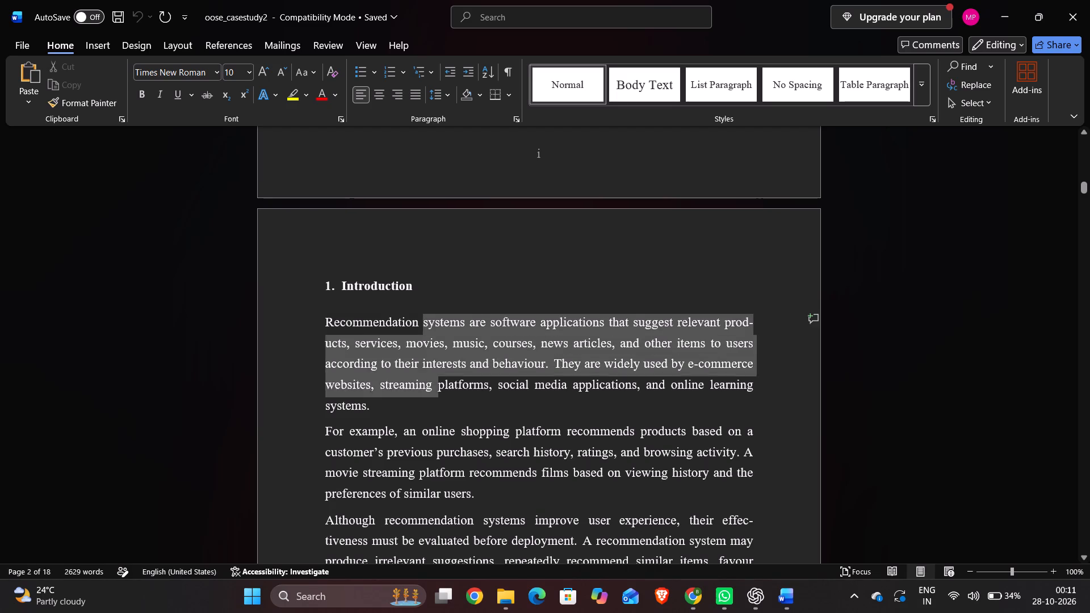
pyautogui.moveTo(427, 442); pyautogui.dragTo(431, 612)
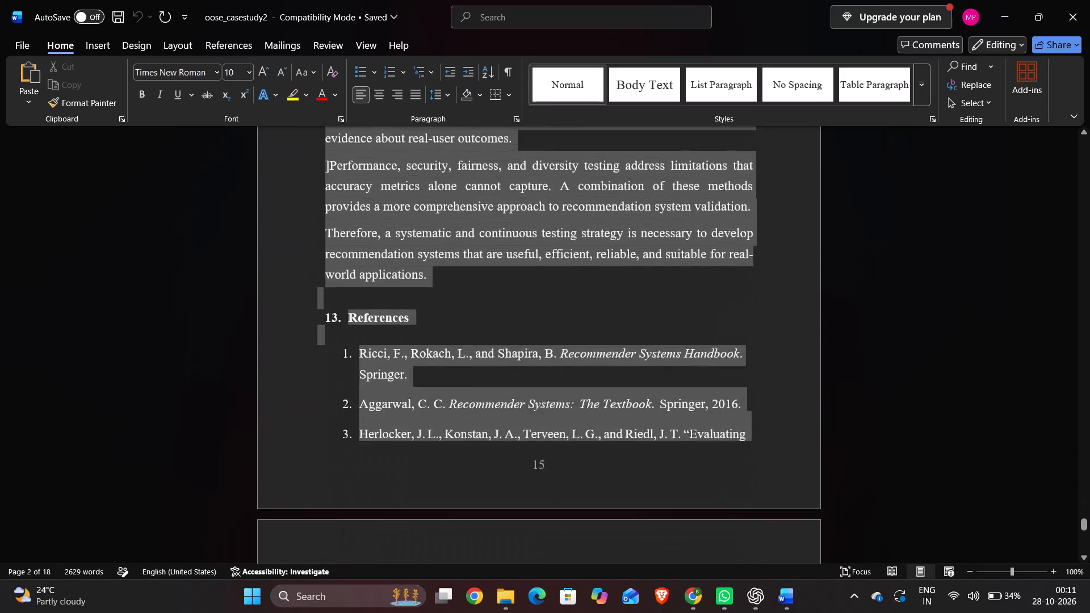
pyautogui.moveTo(431, 612); pyautogui.dragTo(454, 460)
pyautogui.press('BackSpace')
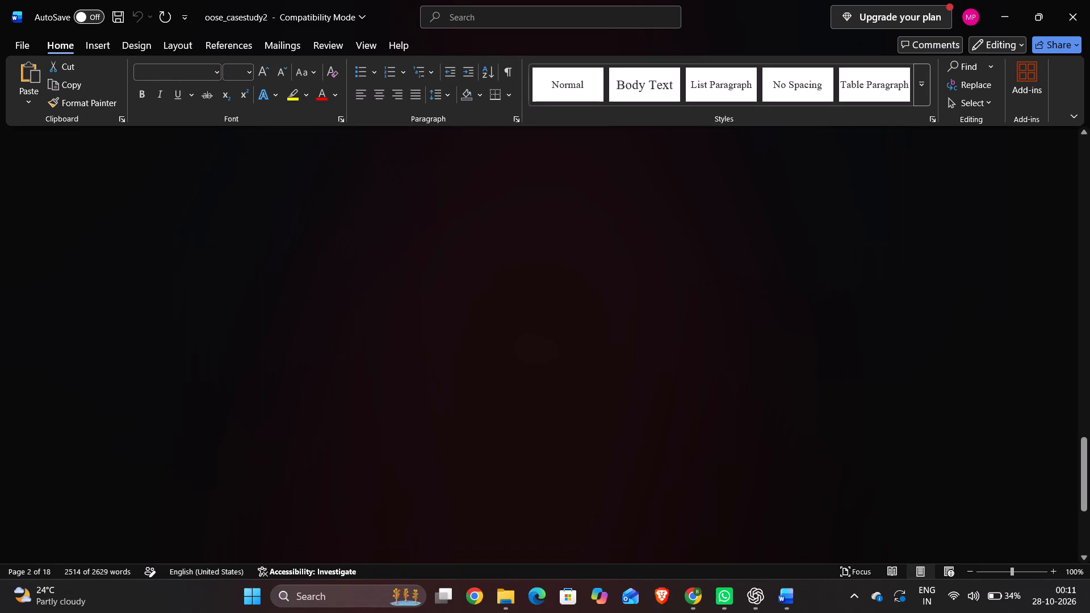
# Remove the leftover numbered reference line "Cambridge University Press, 2010." below "Recommendation".
pyautogui.scroll(2, 454, 460)
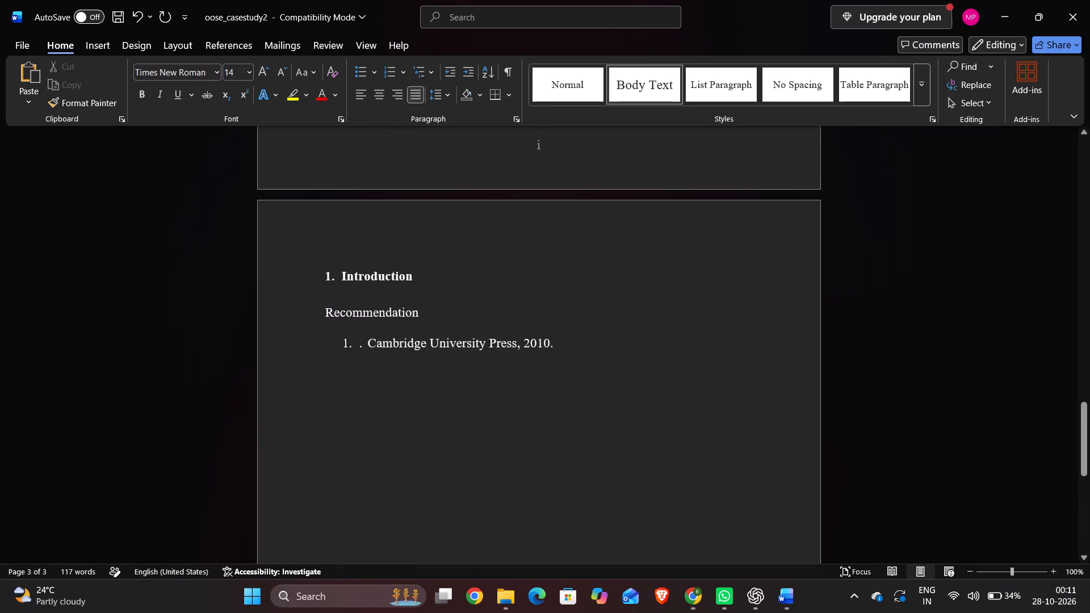
pyautogui.moveTo(341, 342); pyautogui.dragTo(380, 343)
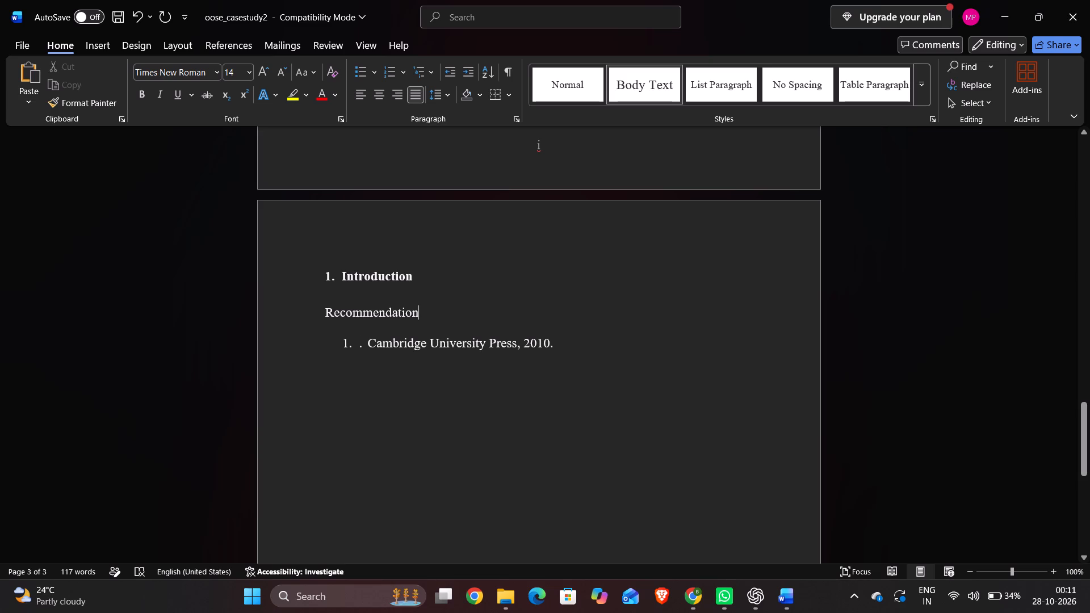
pyautogui.moveTo(380, 343); pyautogui.dragTo(555, 349)
pyautogui.press('BackSpace')
pyautogui.press('BackSpace')
pyautogui.press('BackSpace')
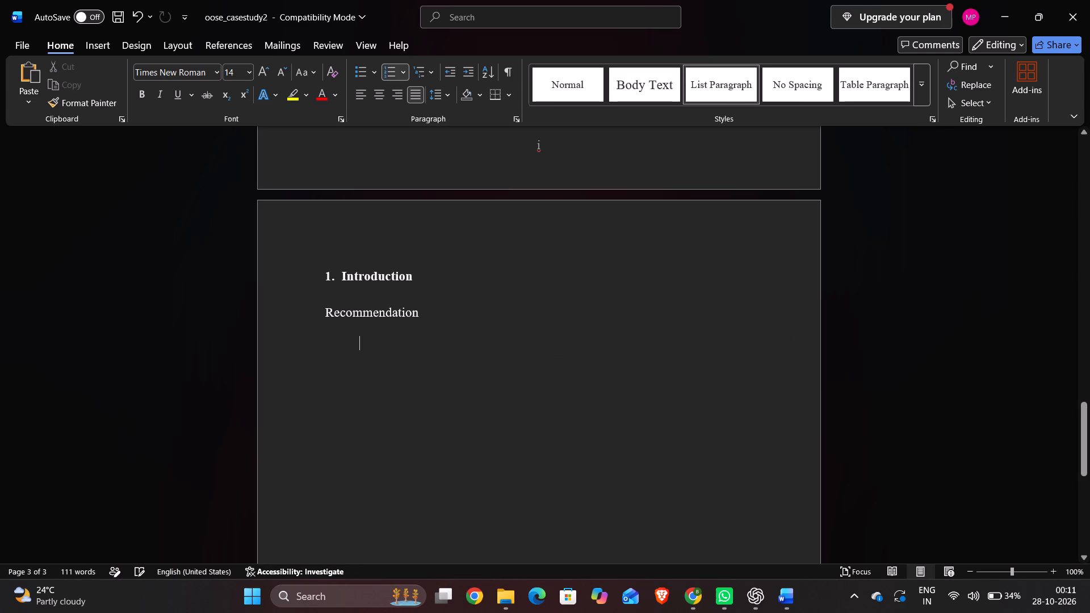
pyautogui.press('BackSpace')
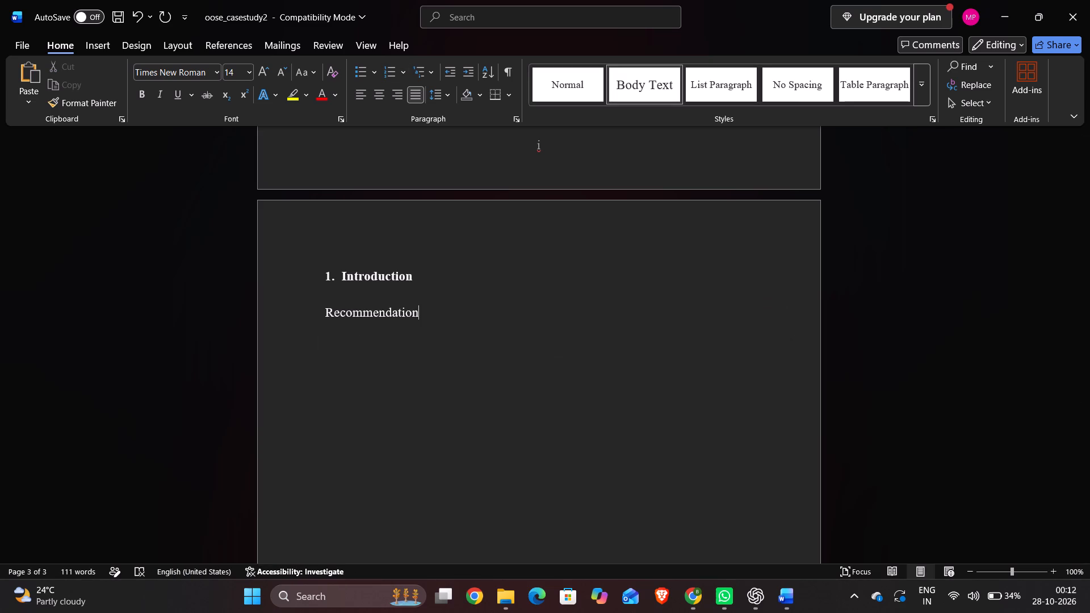
# Paste the copied modular security case study script after "Recommendation", separated by a space.
pyautogui.press('space')
pyautogui.hotkey('ctrl', 'v')
# Review the pasted case study pages, the cover page and the start of the Introduction.
pyautogui.scroll(5, 555, 349)
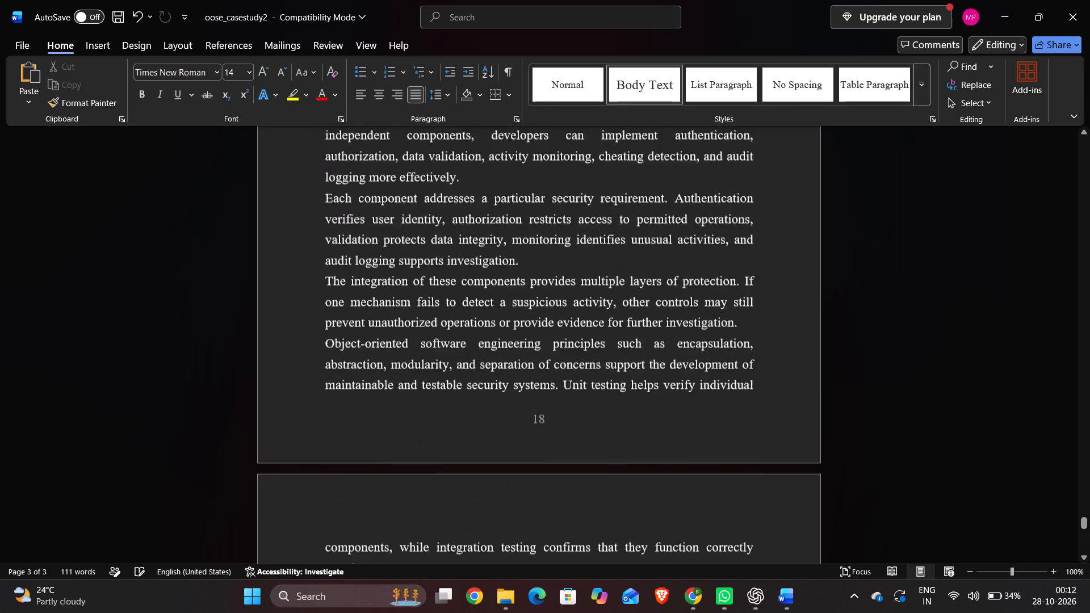
pyautogui.scroll(17, 555, 349)
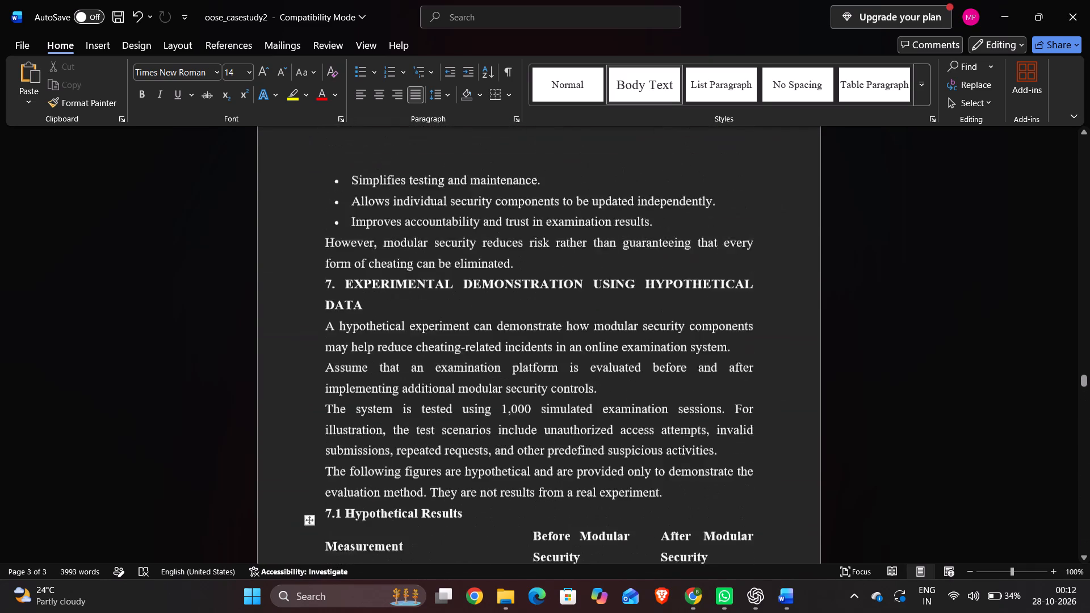
pyautogui.scroll(-4, 555, 349)
pyautogui.scroll(5, 555, 349)
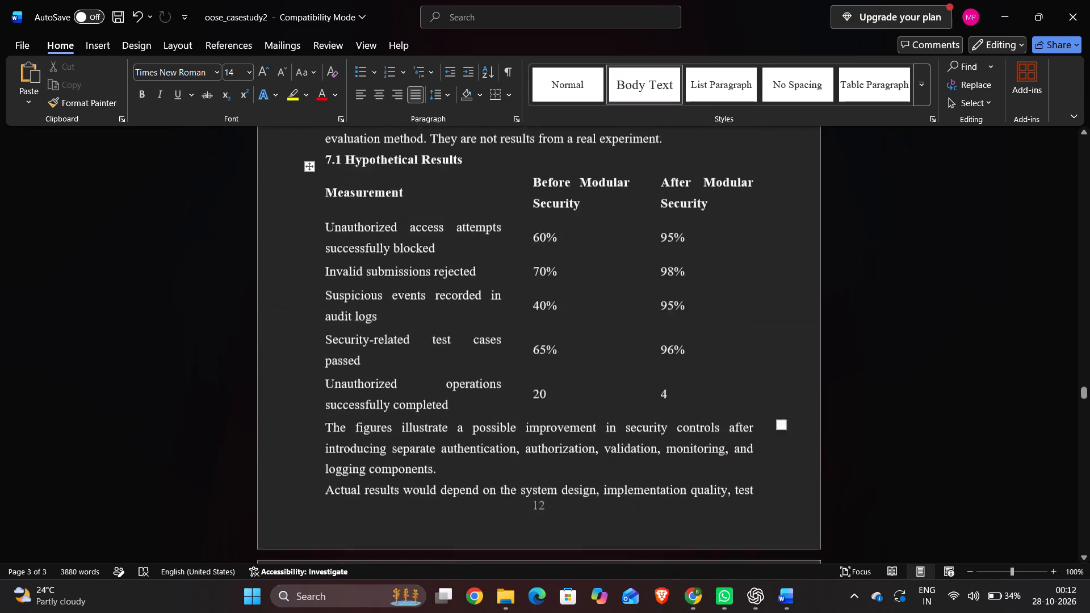
pyautogui.scroll(13, 555, 349)
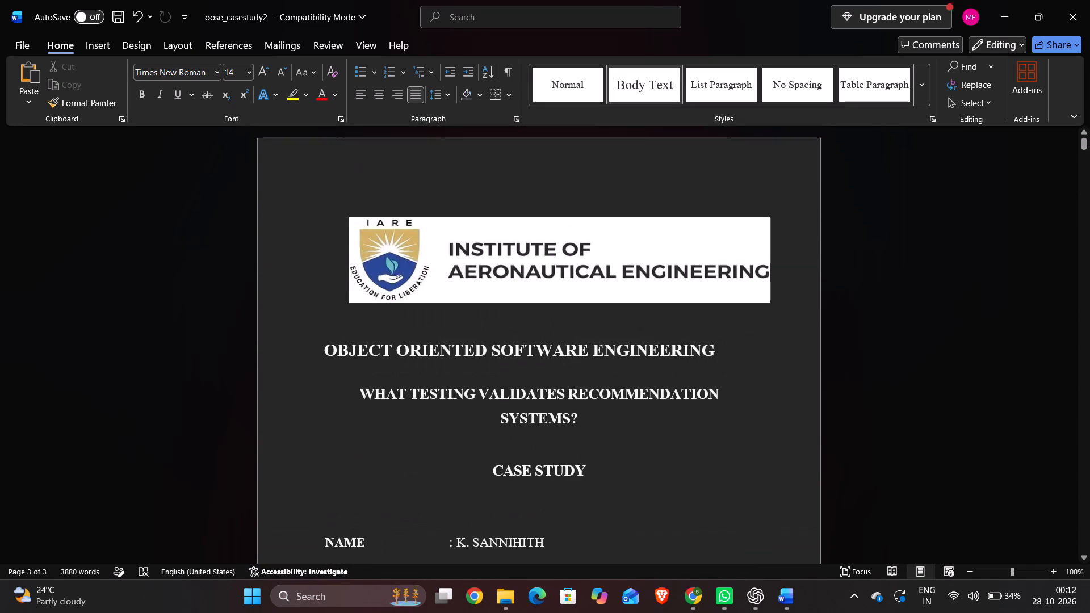
pyautogui.scroll(-7, 555, 349)
pyautogui.hscroll(1, 555, 349)
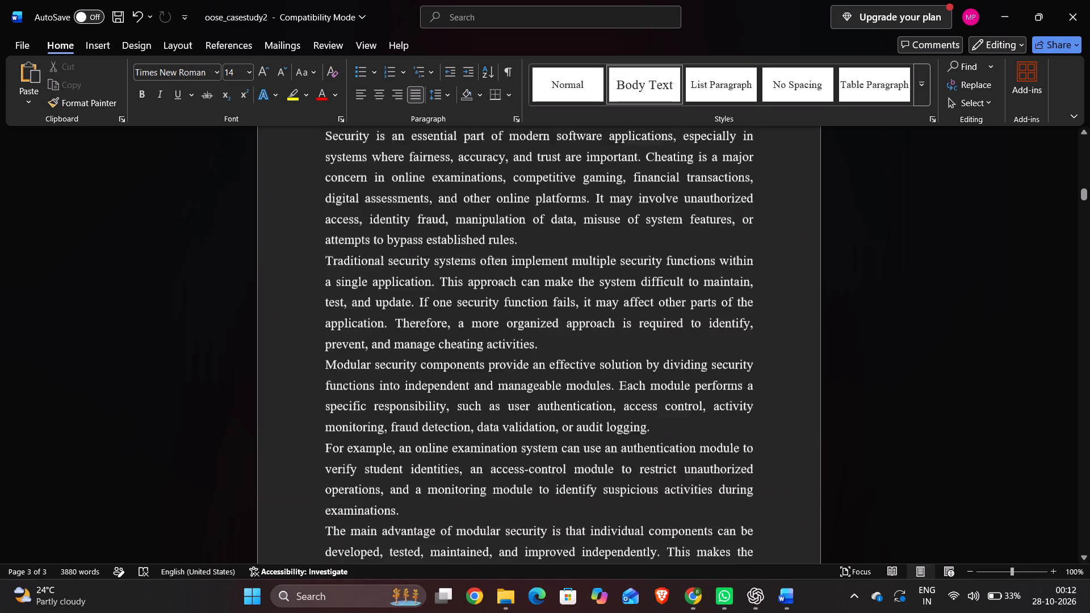
pyautogui.hscroll(1, 555, 349)
pyautogui.scroll(1, 555, 349)
pyautogui.hscroll(1, 555, 349)
pyautogui.scroll(-1, 555, 349)
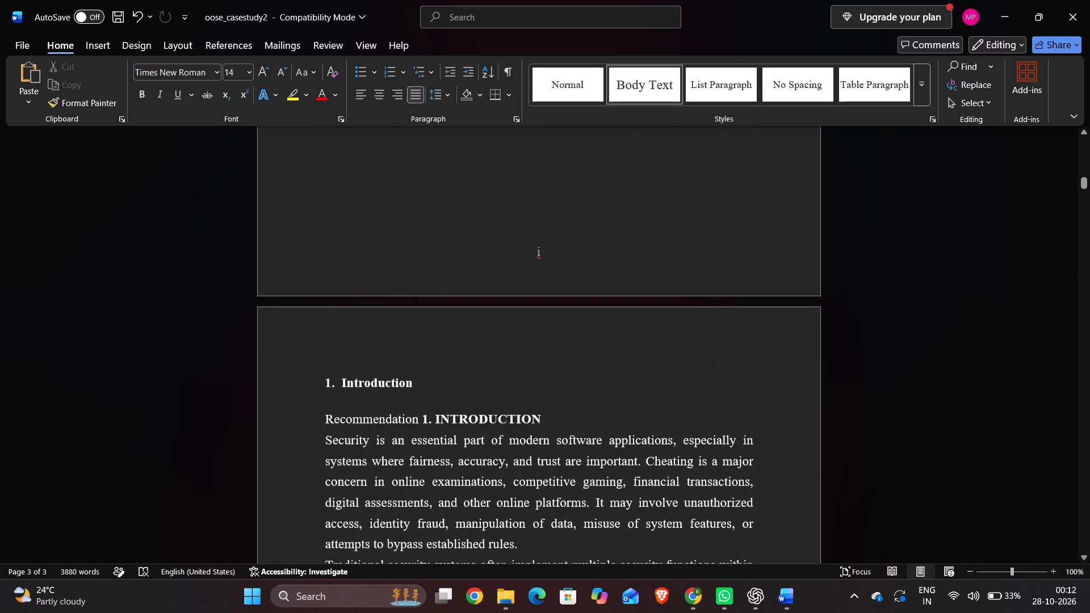
# Delete the leftover word "Recommendation" and the line break separating the old heading from the pasted "1. INTRODUCTION" heading.
pyautogui.click(421, 412)
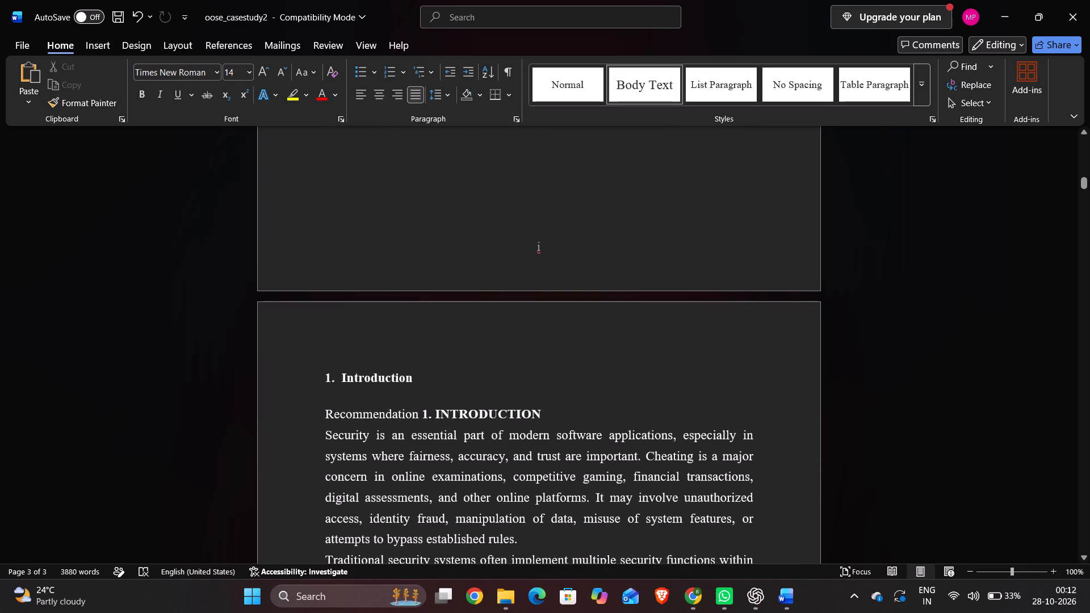
pyautogui.press('Right')
pyautogui.press('Left')
pyautogui.press('BackSpace')
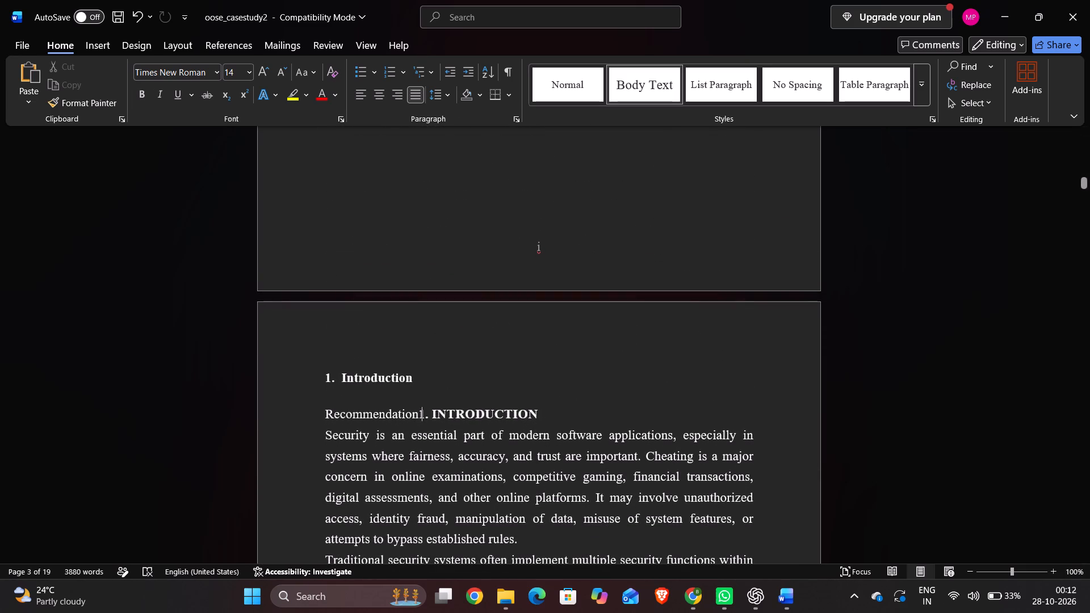
pyautogui.press('BackSpace')
pyautogui.press('BackSpace')
pyautogui.press('BackSpace')
pyautogui.press('BackSpace')
pyautogui.press('BackSpace')
pyautogui.press('BackSpace')
pyautogui.press('BackSpace')
pyautogui.press('BackSpace')
pyautogui.press('BackSpace')
pyautogui.press('BackSpace')
pyautogui.press('BackSpace')
pyautogui.press('BackSpace')
pyautogui.press('BackSpace')
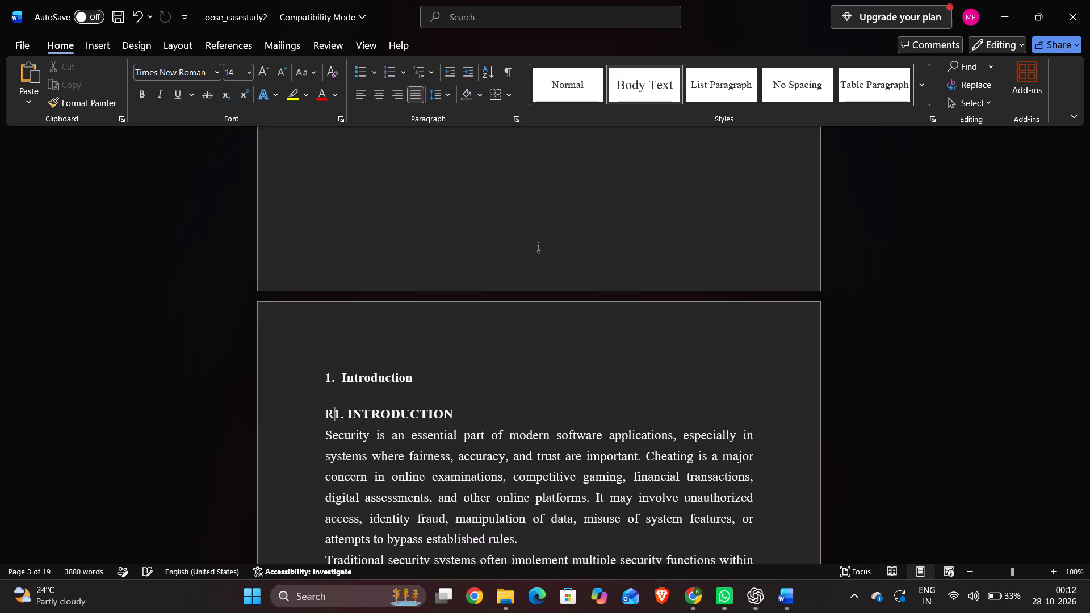
pyautogui.press('BackSpace')
pyautogui.press('BackSpace')
pyautogui.press('BackSpace')
pyautogui.press('BackSpace')
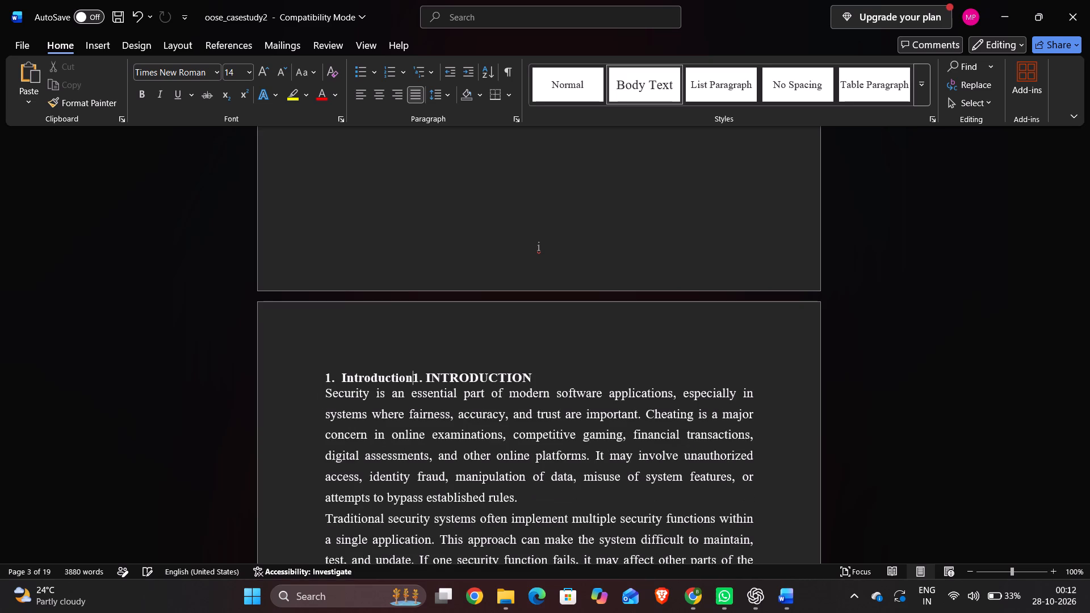
# Delete the old "Introduction" heading text and its automatic list number in front of the pasted "1. INTRODUCTION" heading.
pyautogui.press('BackSpace')
pyautogui.press('BackSpace')
pyautogui.press('BackSpace')
pyautogui.press('BackSpace')
pyautogui.press('BackSpace')
pyautogui.press('BackSpace')
pyautogui.press('BackSpace')
pyautogui.press('BackSpace')
pyautogui.press('BackSpace')
pyautogui.press('BackSpace')
pyautogui.press('BackSpace')
pyautogui.press('BackSpace')
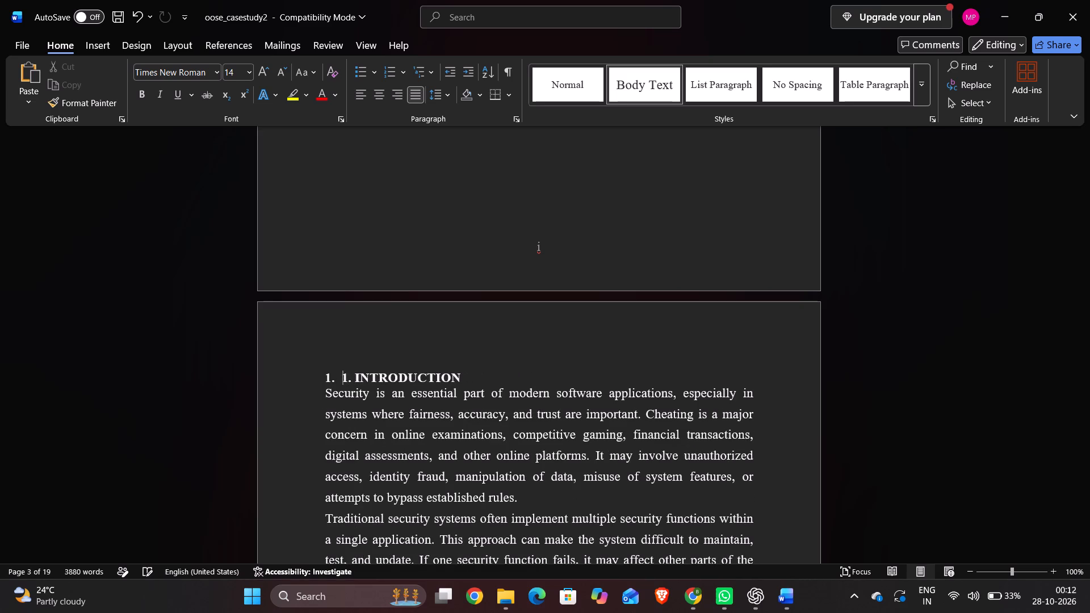
pyautogui.press('BackSpace')
pyautogui.press('BackSpace')
pyautogui.press('BackSpace')
pyautogui.press('BackSpace')
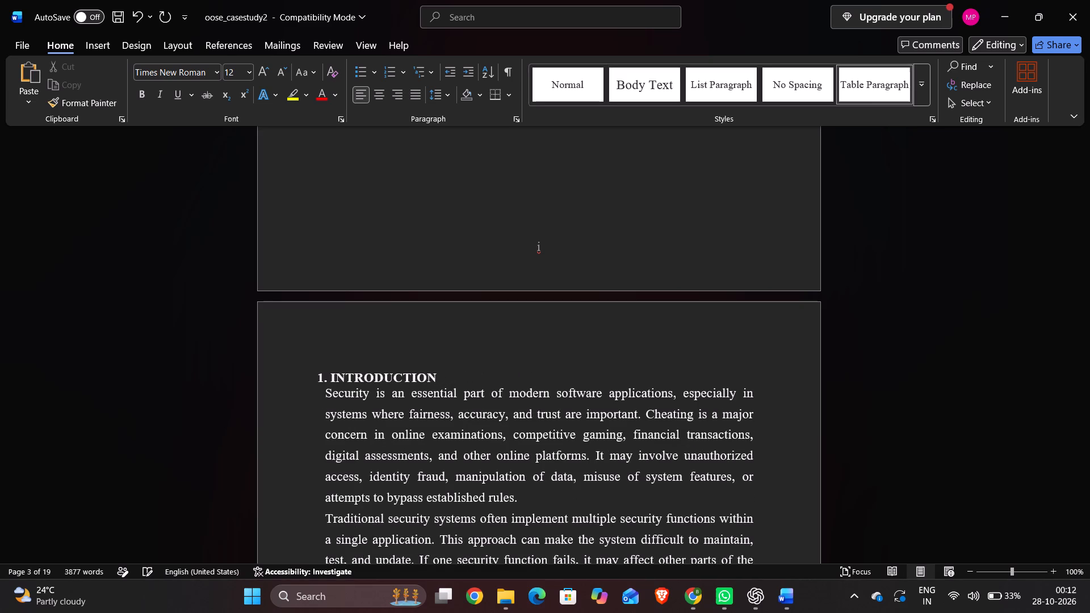
# Undo the excess deletions before "1. INTRODUCTION" to restore the heading's alignment with the body text.
pyautogui.press('BackSpace')
pyautogui.hotkey('ctrl', 'z')
pyautogui.scroll(2, 499, 461)
pyautogui.hotkey('ctrl', 'z')
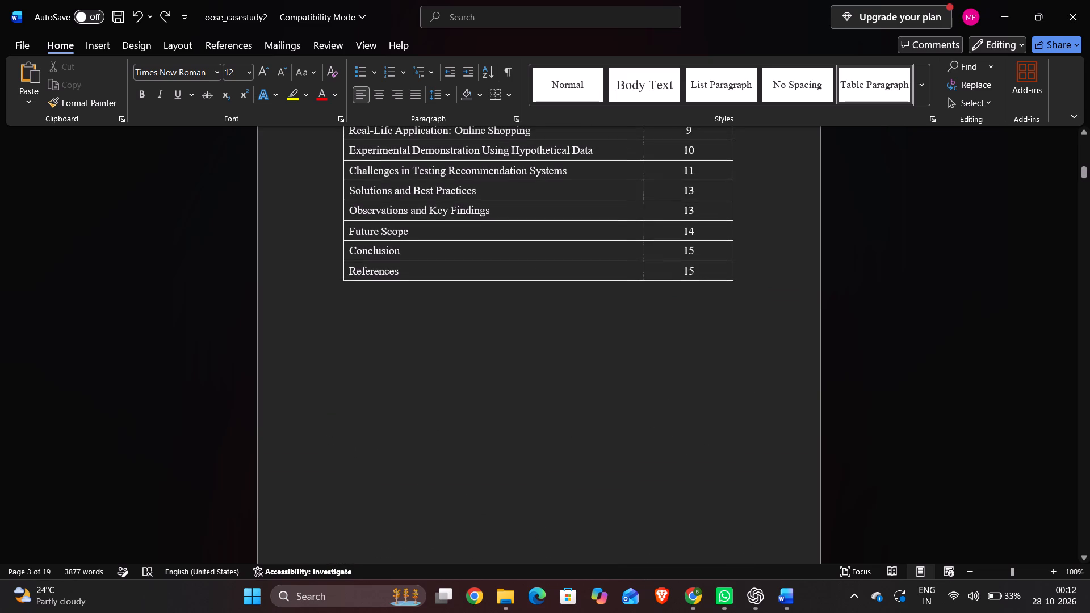
pyautogui.hotkey('ctrl', 'z')
pyautogui.scroll(-1, 499, 461)
pyautogui.scroll(1, 499, 461)
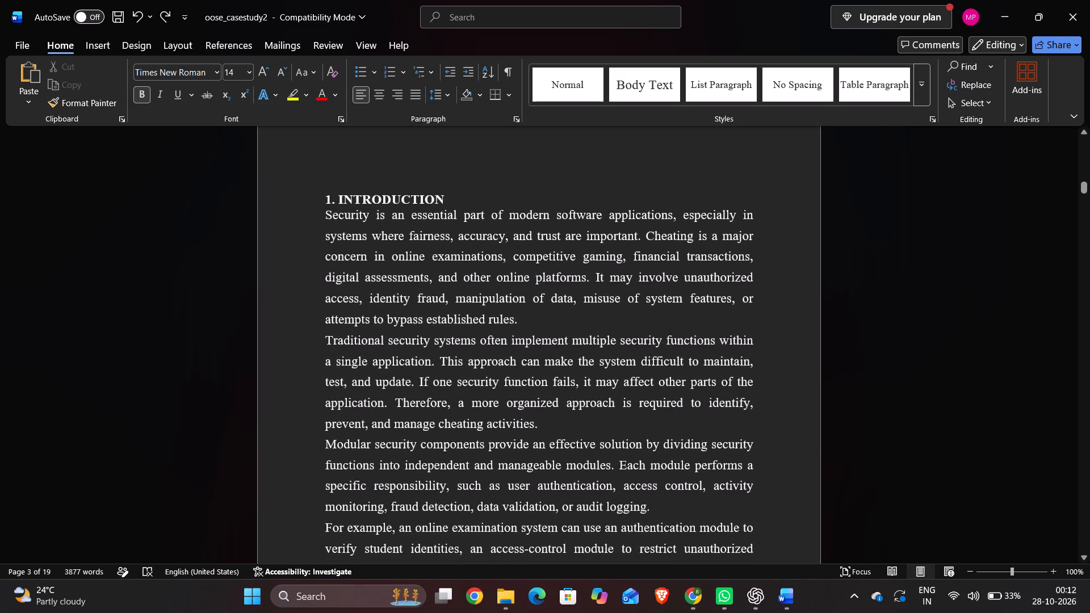
pyautogui.hotkey('ctrl', 'z')
pyautogui.press('BackSpace')
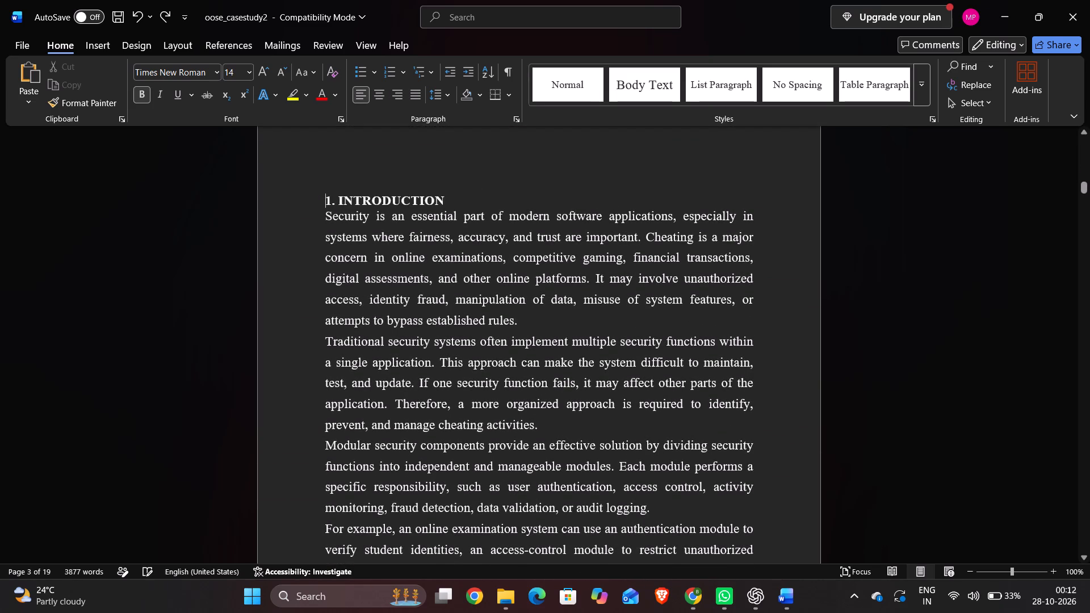
# Insert a blank line between the "1. INTRODUCTION" heading and its first paragraph.
pyautogui.press('Down')
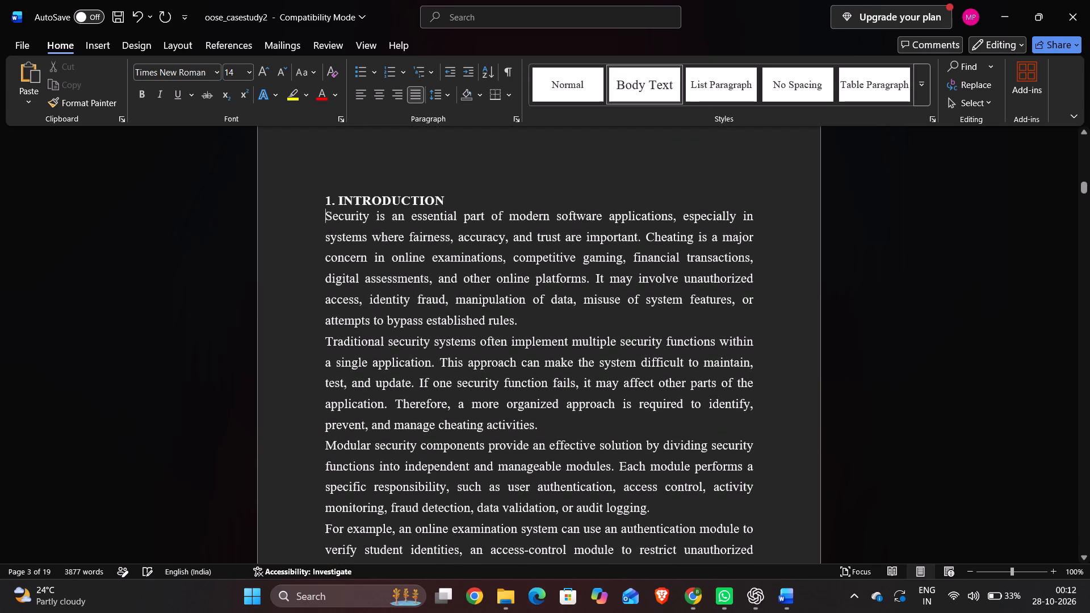
pyautogui.press('Return')
# Insert one blank line above and one below the "2. BACKGROUND OF MODULAR SECURITY COMPONENTS" heading.
pyautogui.scroll(-4, 499, 461)
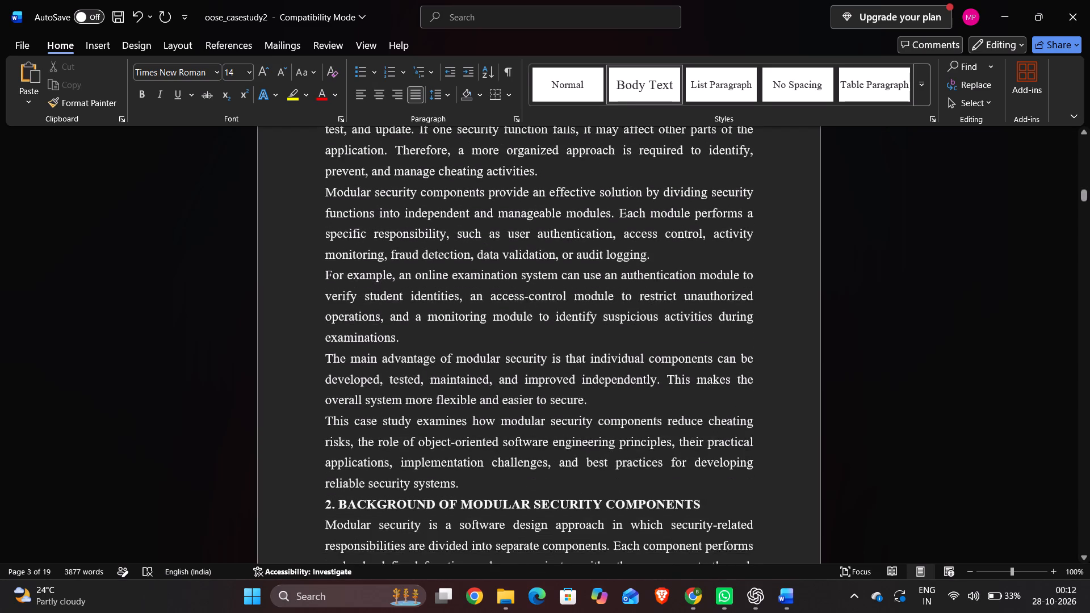
pyautogui.scroll(-1, 499, 461)
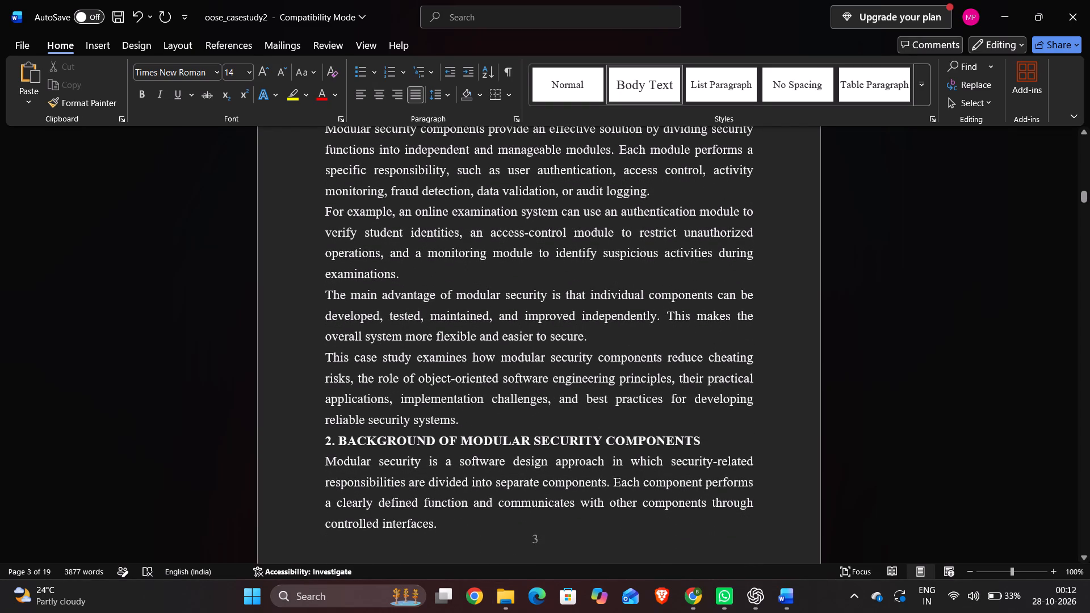
pyautogui.click(471, 415)
pyautogui.press('Return')
pyautogui.scroll(-1, 471, 415)
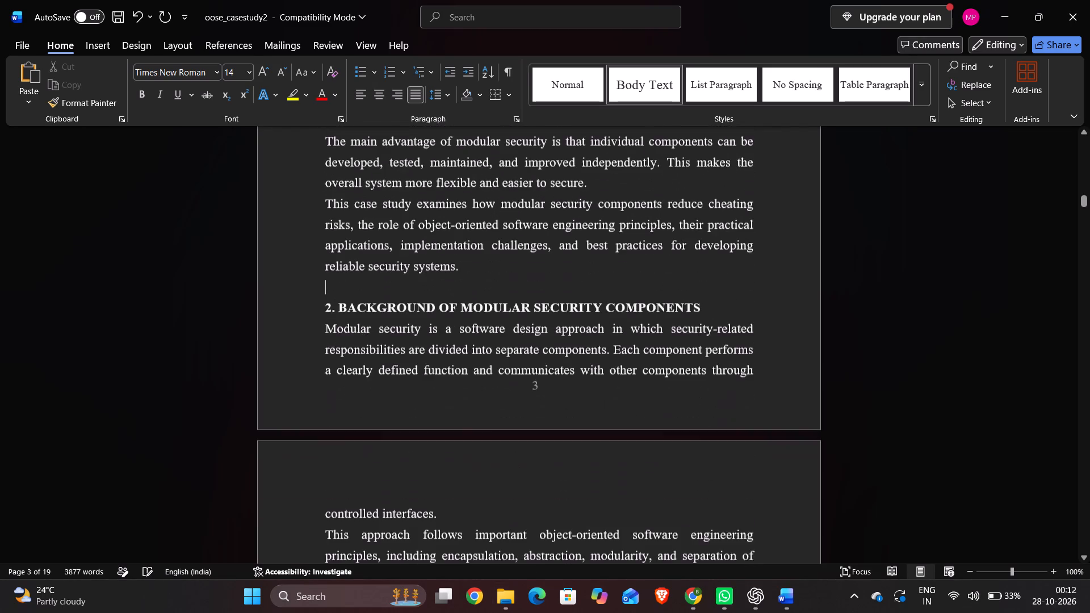
pyautogui.scroll(-1, 471, 415)
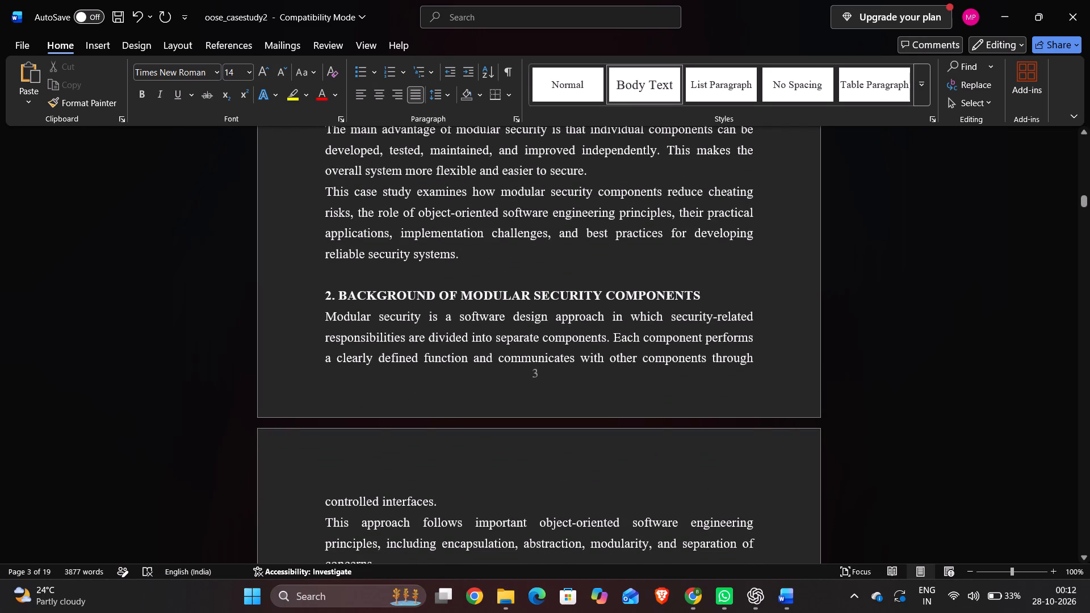
pyautogui.click(324, 310)
pyautogui.press('Return')
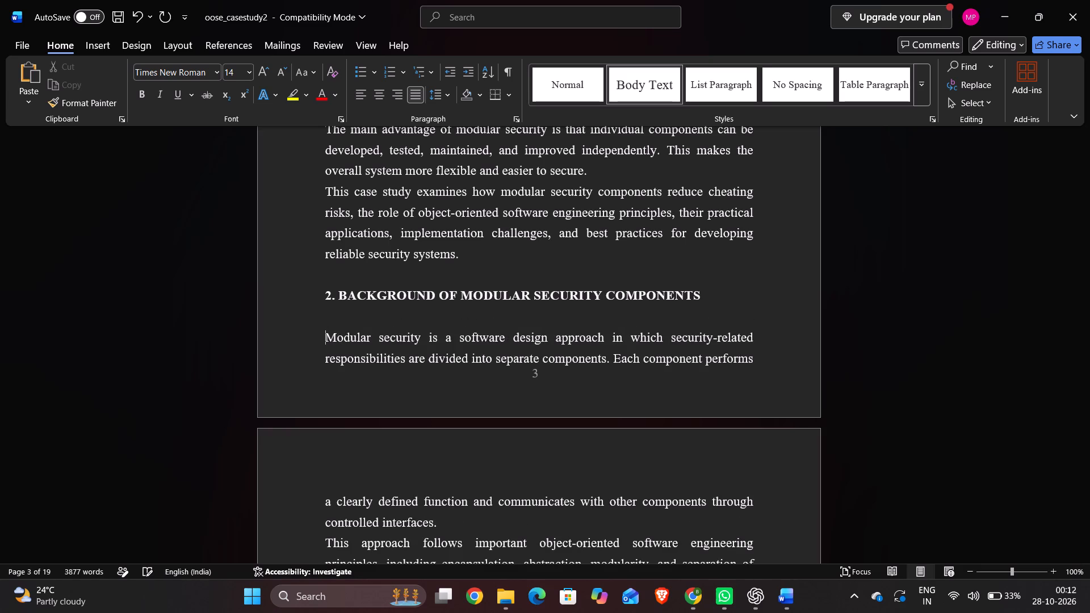
# Insert an unnumbered blank line after the tenth objective, moving the whole "5. THEORETICAL EXPLANATION OF MODULAR SECURITY COMPONENTS" heading onto the next page.
pyautogui.scroll(-6, 324, 310)
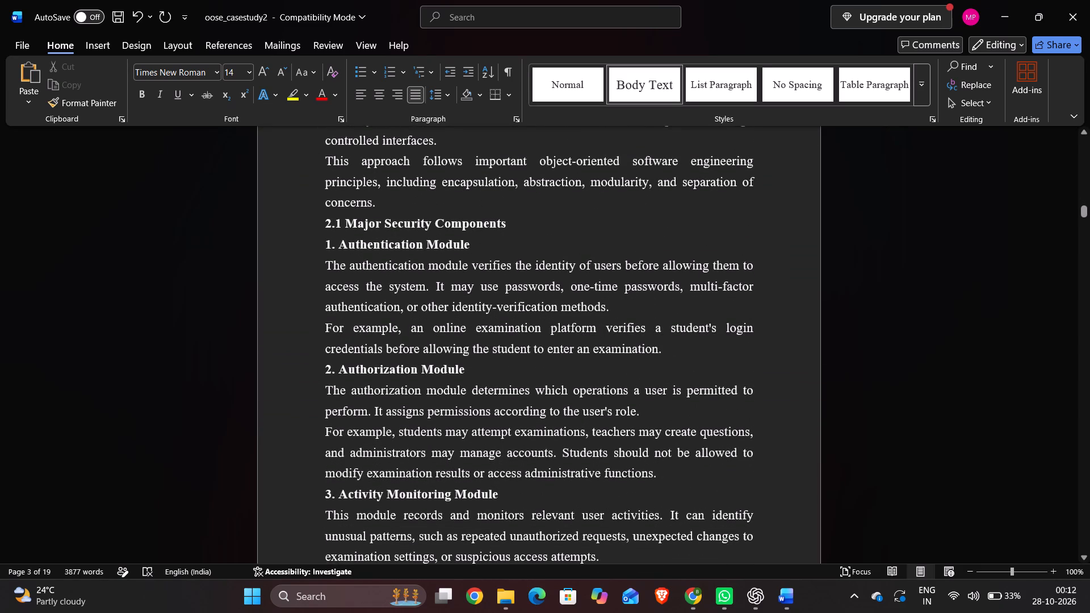
pyautogui.scroll(-3, 334, 359)
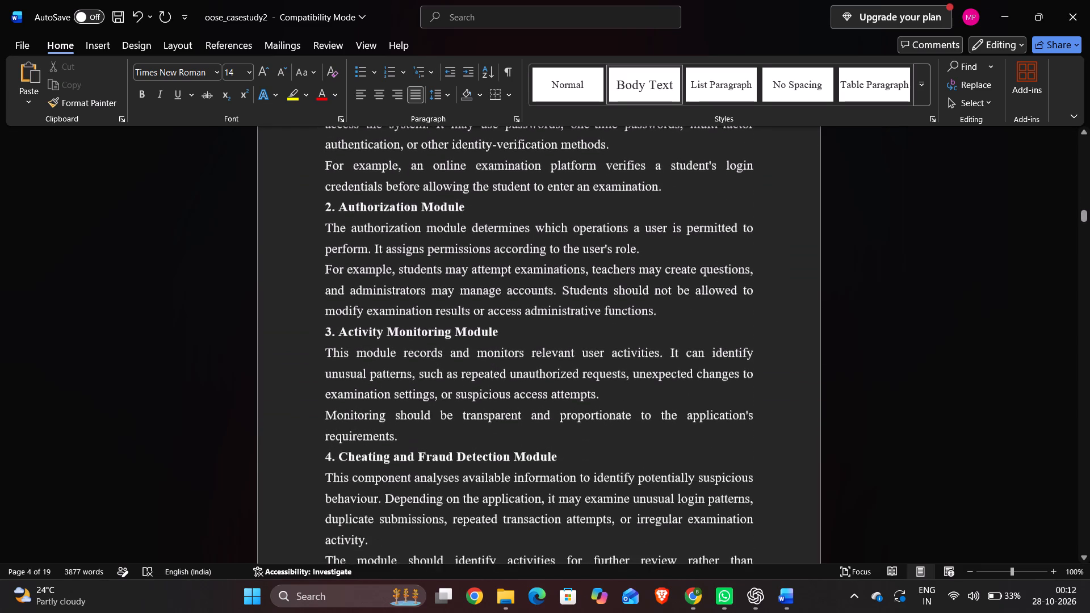
pyautogui.scroll(-6, 334, 359)
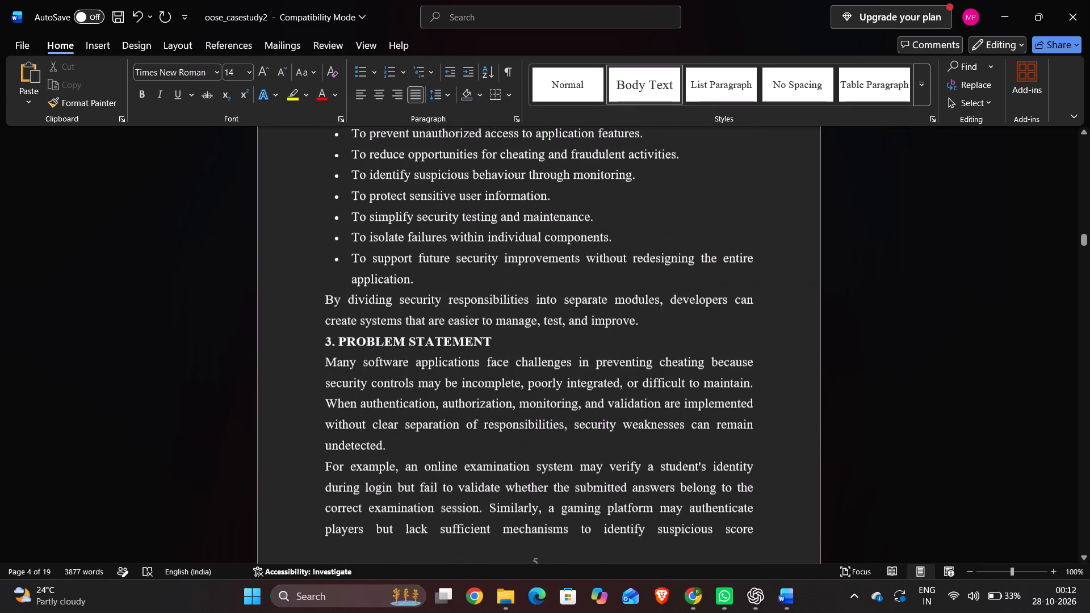
pyautogui.scroll(-7, 334, 359)
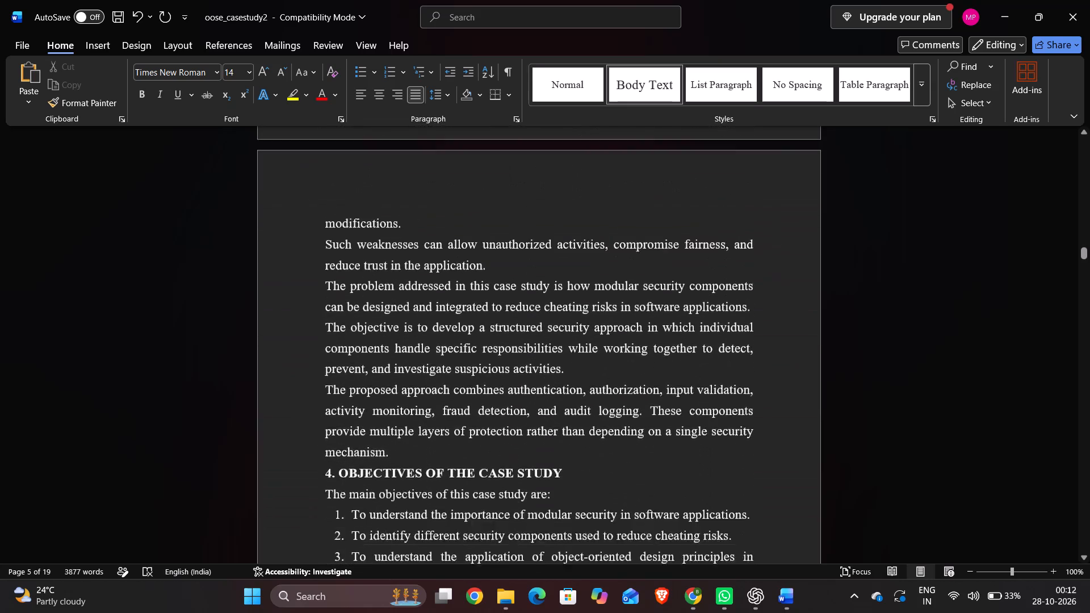
pyautogui.scroll(-6, 334, 359)
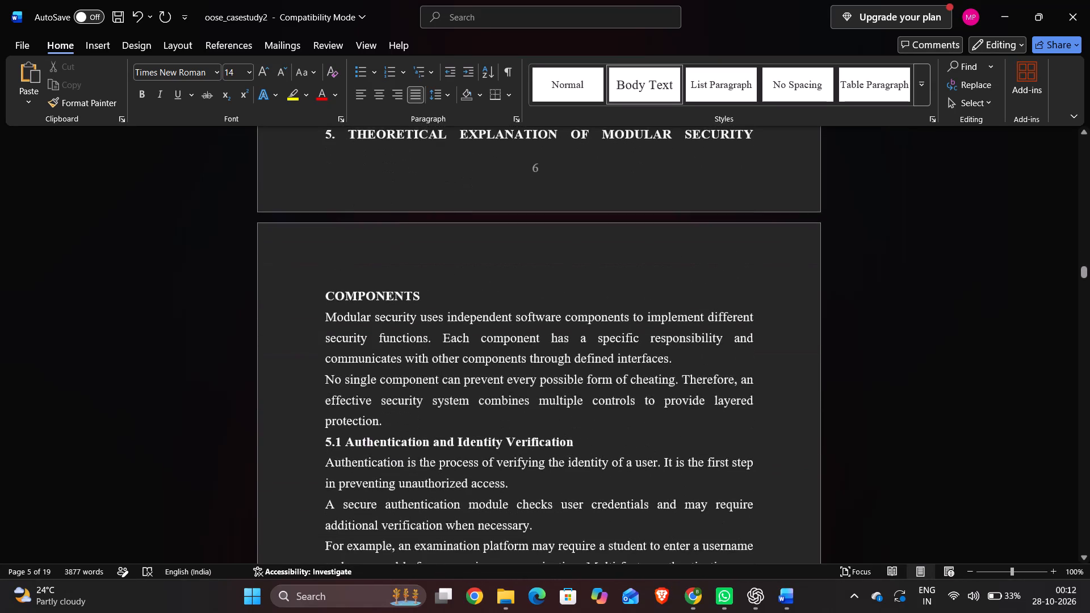
pyautogui.scroll(1, 334, 359)
pyautogui.click(423, 286)
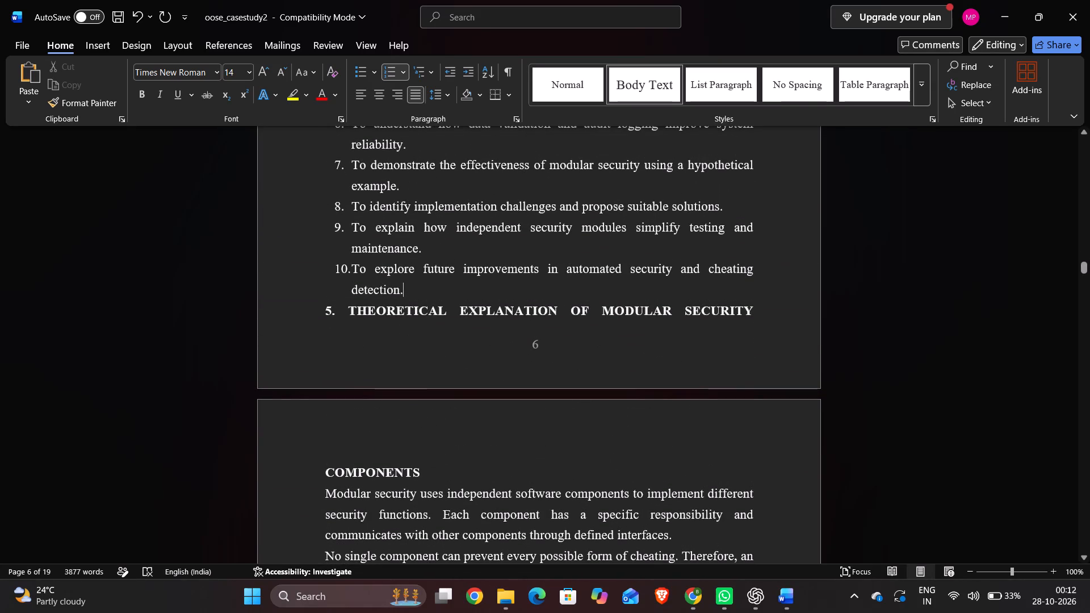
pyautogui.press('Return')
pyautogui.press('BackSpace')
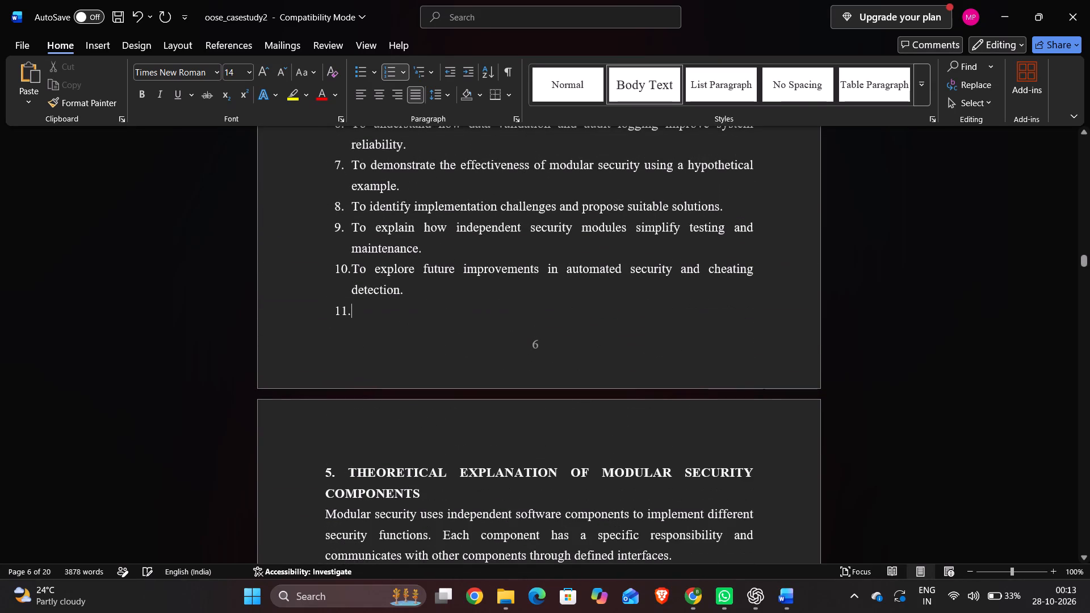
# Insert one blank line above and one below the "6. REAL-LIFE APPLICATION: ONLINE EXAMINATION SYSTEM" heading.
pyautogui.scroll(-2, 423, 286)
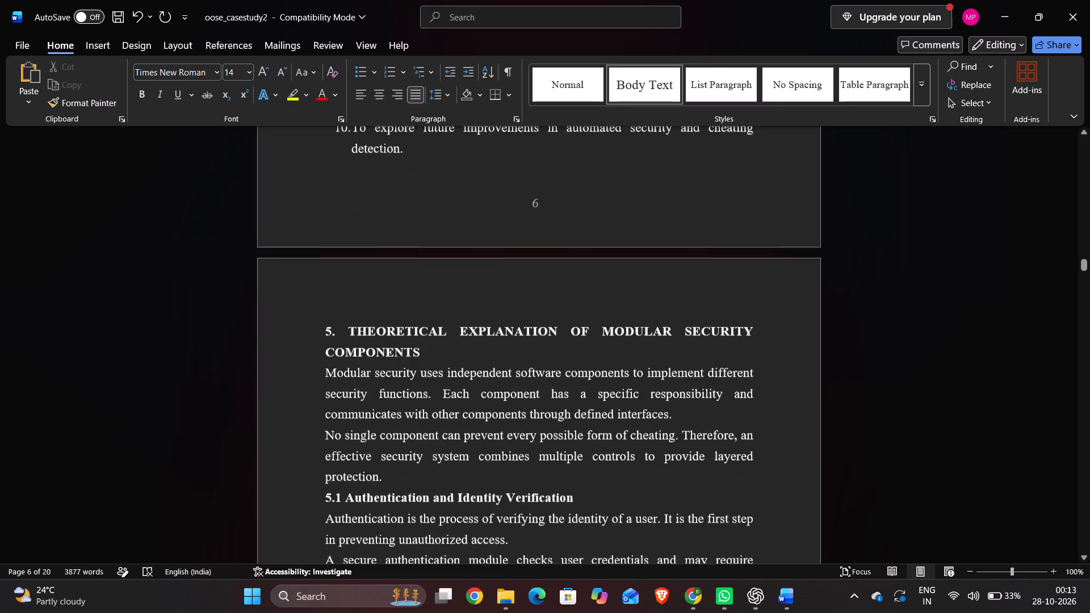
pyautogui.scroll(-6, 423, 286)
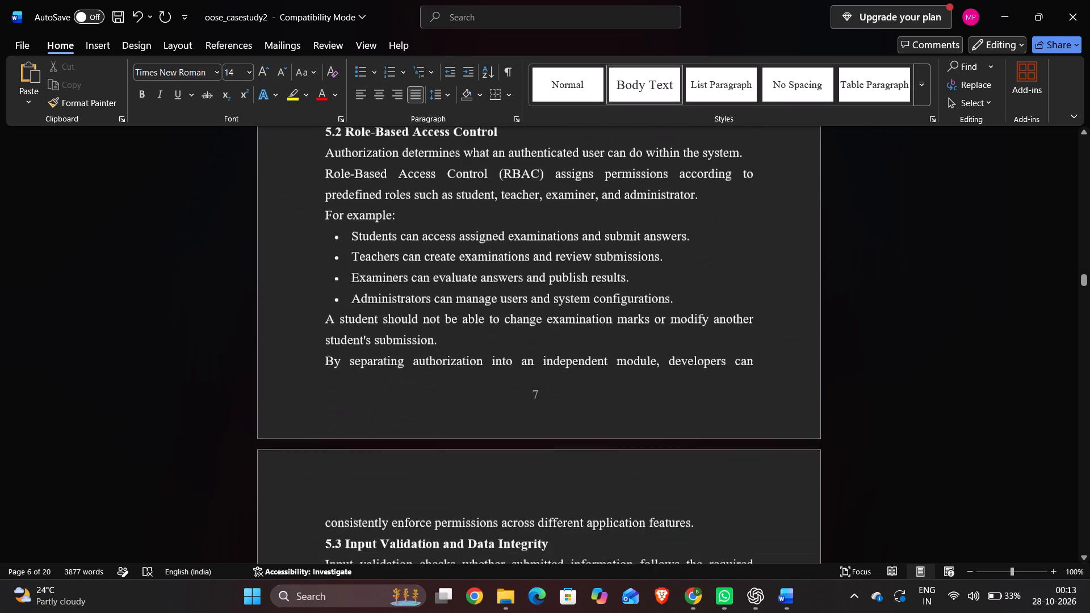
pyautogui.hscroll(6, 423, 286)
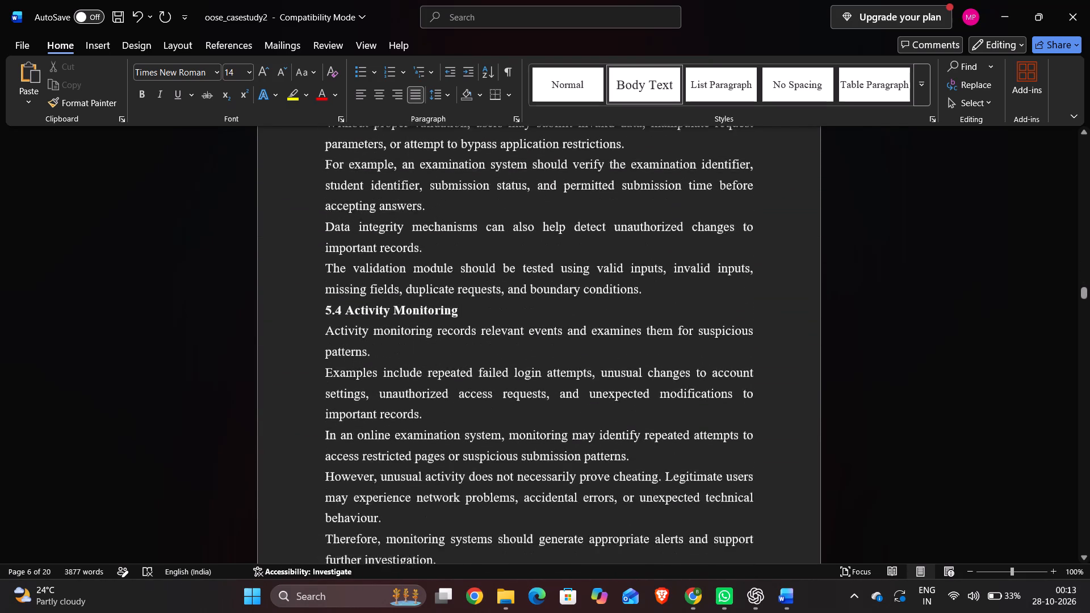
pyautogui.hscroll(2, 423, 286)
pyautogui.scroll(-5, 423, 286)
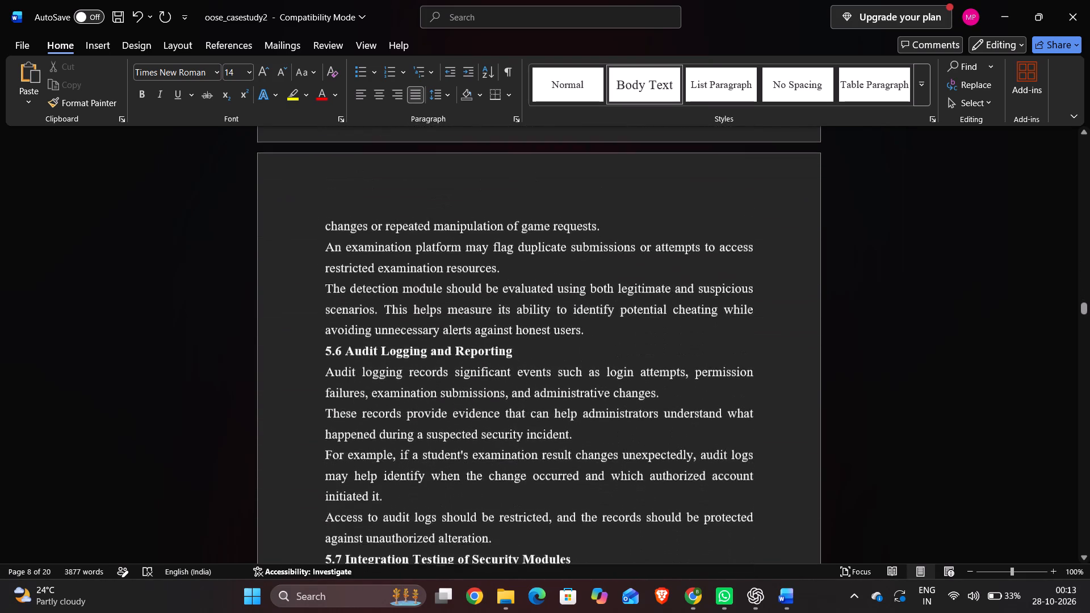
pyautogui.scroll(-6, 423, 286)
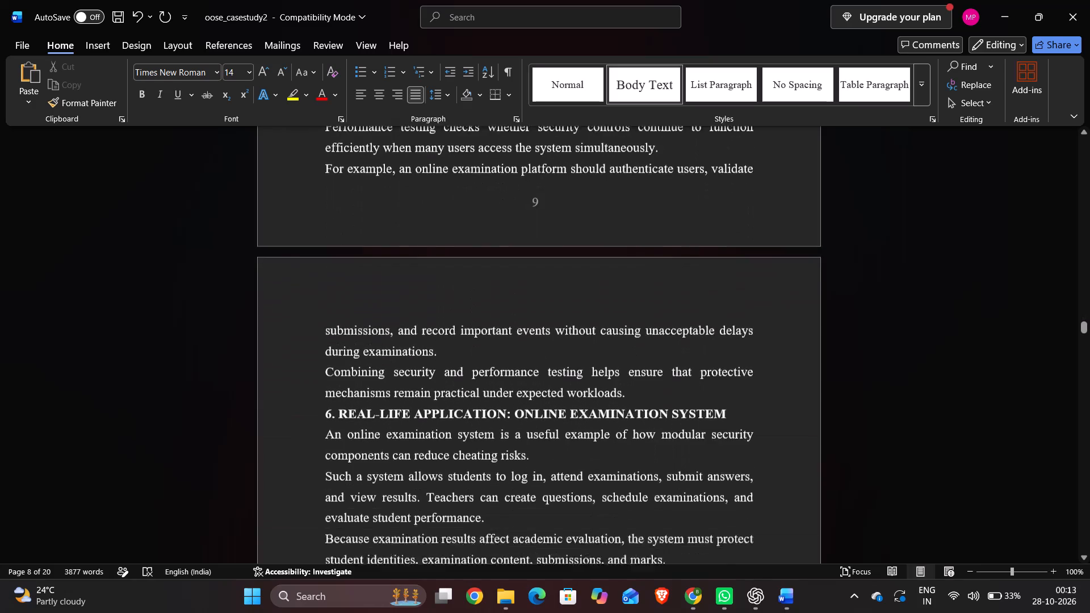
pyautogui.scroll(-1, 423, 286)
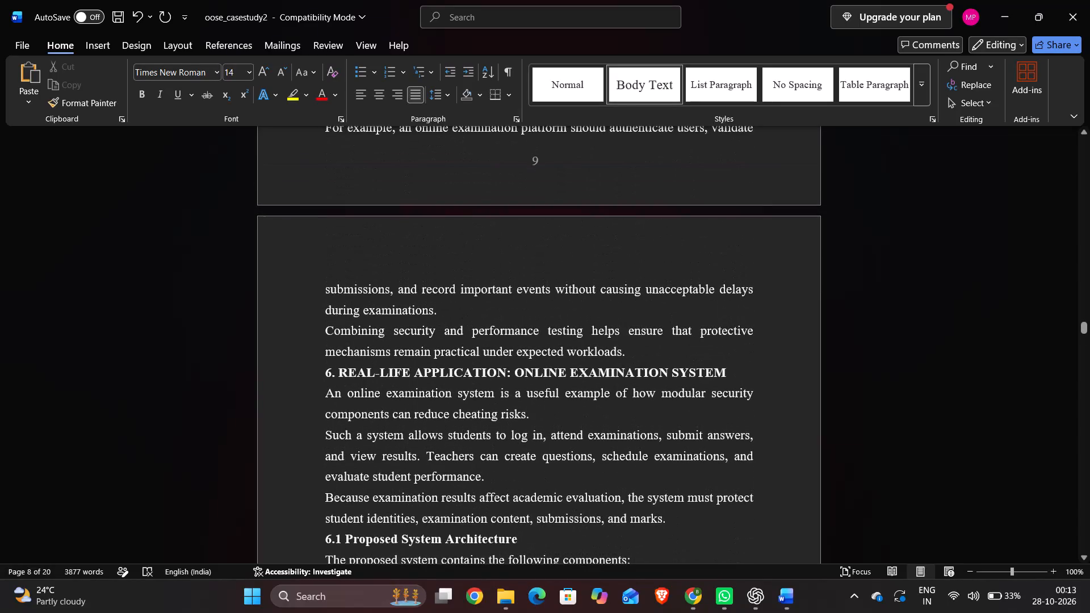
pyautogui.click(665, 352)
pyautogui.press('Return')
pyautogui.press('Down')
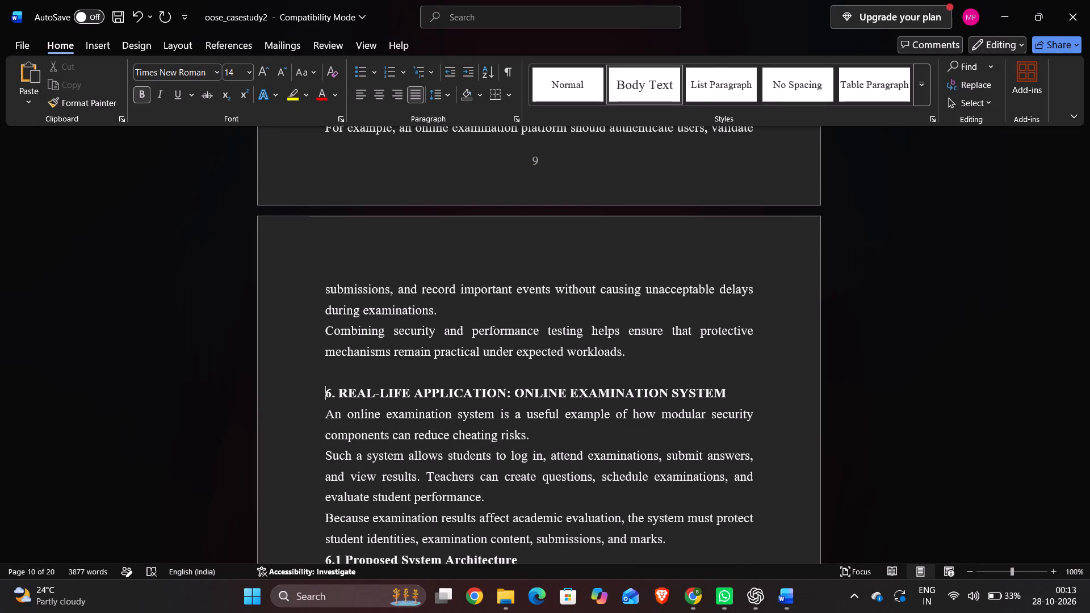
pyautogui.press('Down')
pyautogui.press('Return')
# Insert a blank line above the "7. EXPERIMENTAL DEMONSTRATION USING HYPOTHETICAL DATA" heading.
pyautogui.scroll(-3, 665, 352)
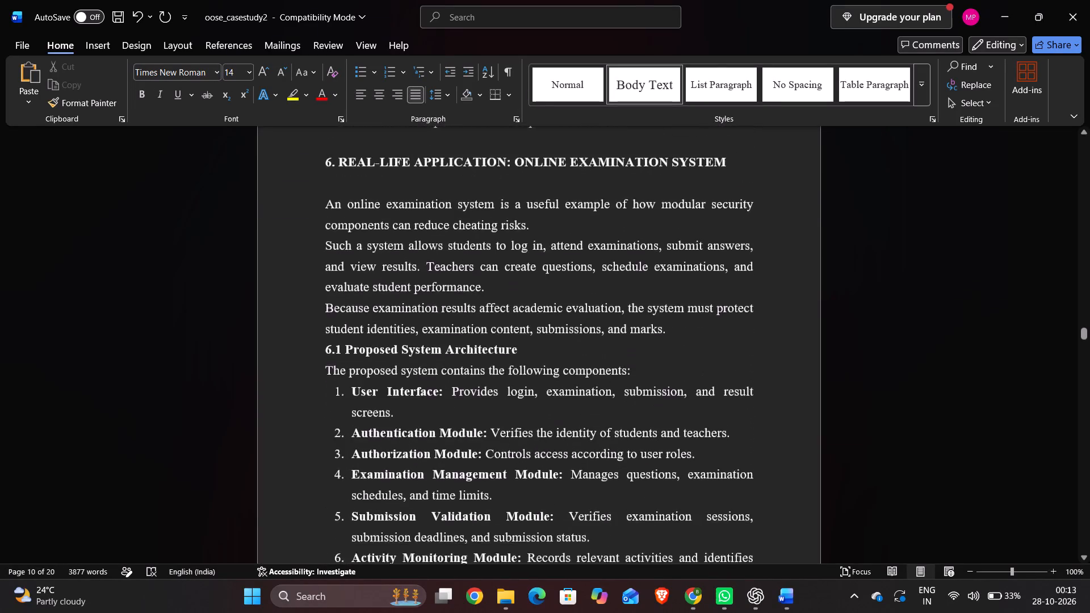
pyautogui.scroll(-8, 665, 352)
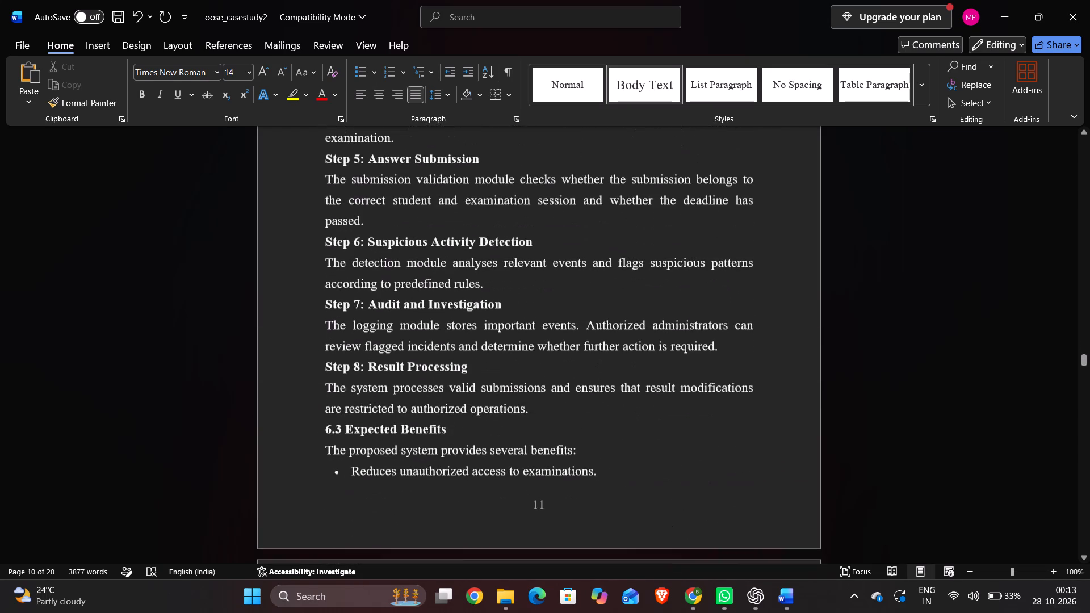
pyautogui.scroll(-4, 665, 352)
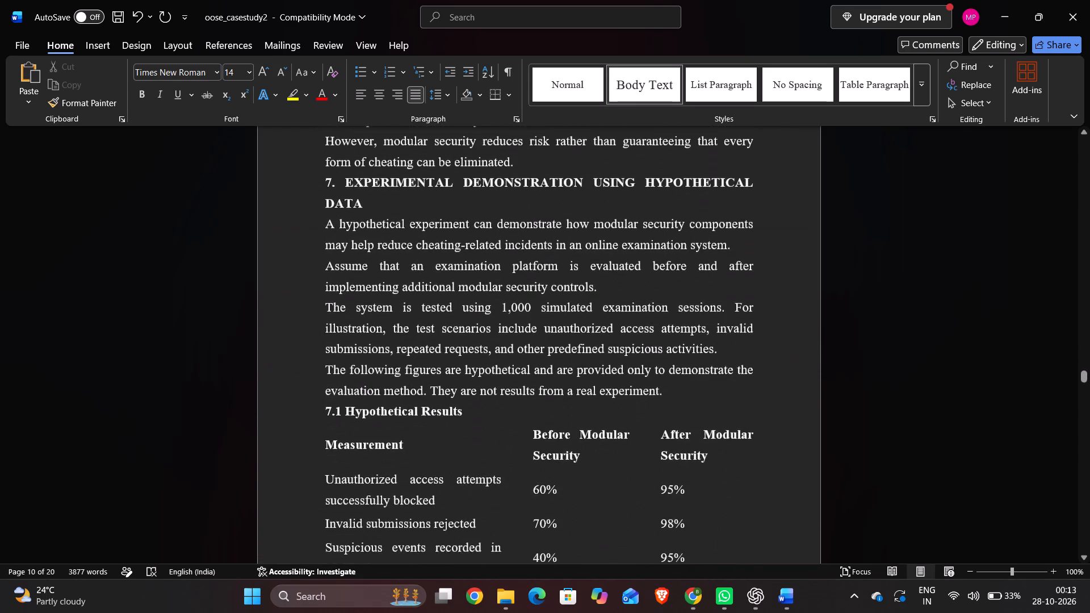
pyautogui.scroll(-1, 665, 352)
pyautogui.click(645, 212)
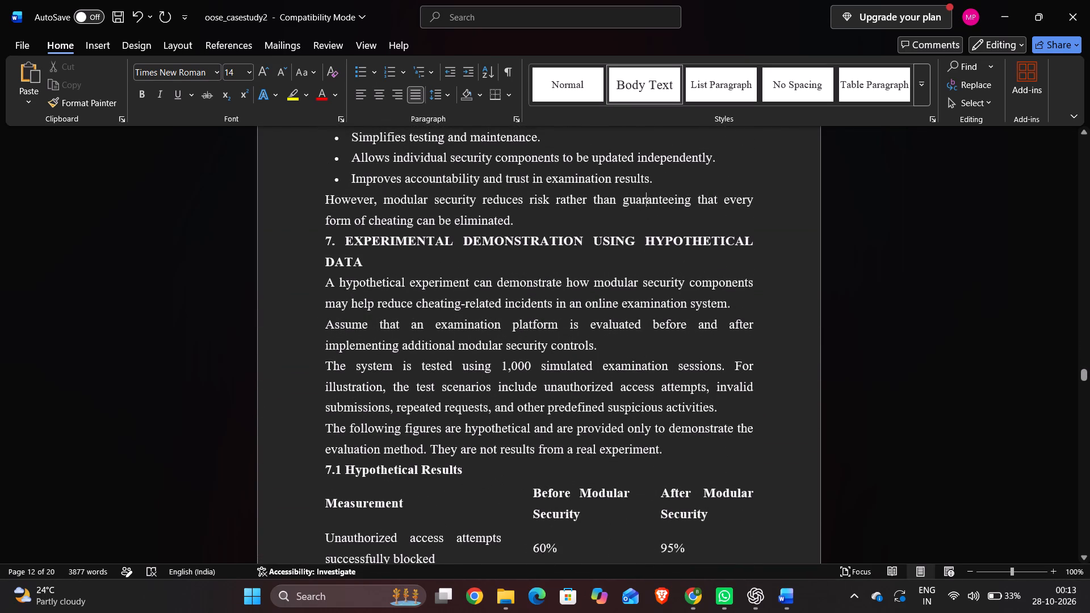
pyautogui.click(622, 213)
pyautogui.press('Return')
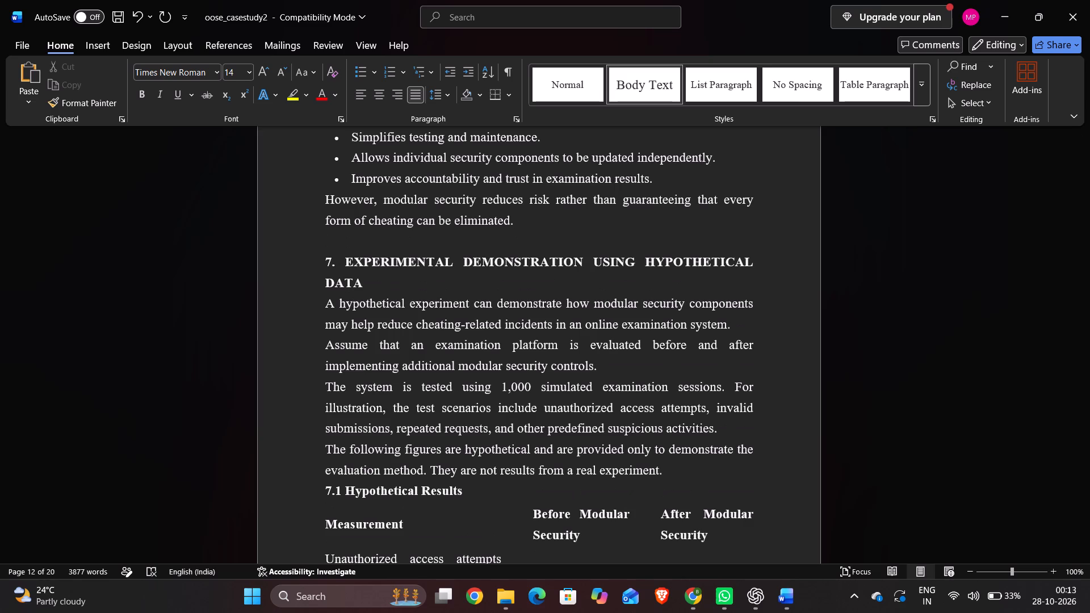
# Insert a blank line between the two-line section 7 heading and its first paragraph, "A hypothetical experiment can demonstrate...".
pyautogui.press('Down')
pyautogui.press('Right')
pyautogui.press('Right')
pyautogui.press('Right')
pyautogui.press('Right')
pyautogui.press('Down')
pyautogui.press('Left')
pyautogui.press('Left')
pyautogui.press('Left')
pyautogui.press('Left')
pyautogui.press('Right')
pyautogui.press('Down')
pyautogui.press('Return')
# Apply All Borders to the whole "7.1 Hypothetical Results" table and deselect it.
pyautogui.scroll(-3, 622, 213)
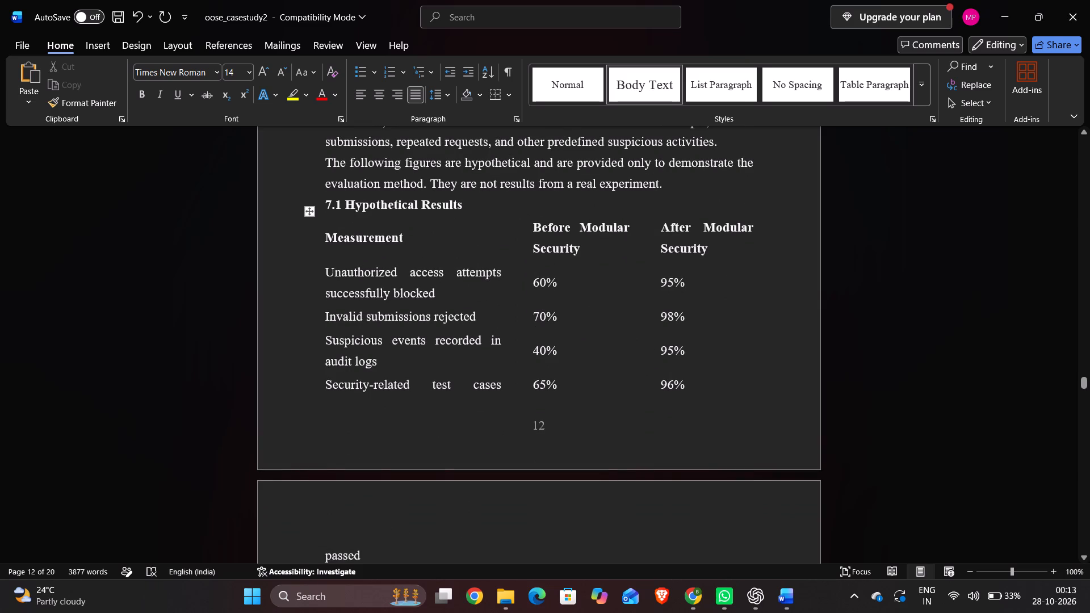
pyautogui.click(312, 216)
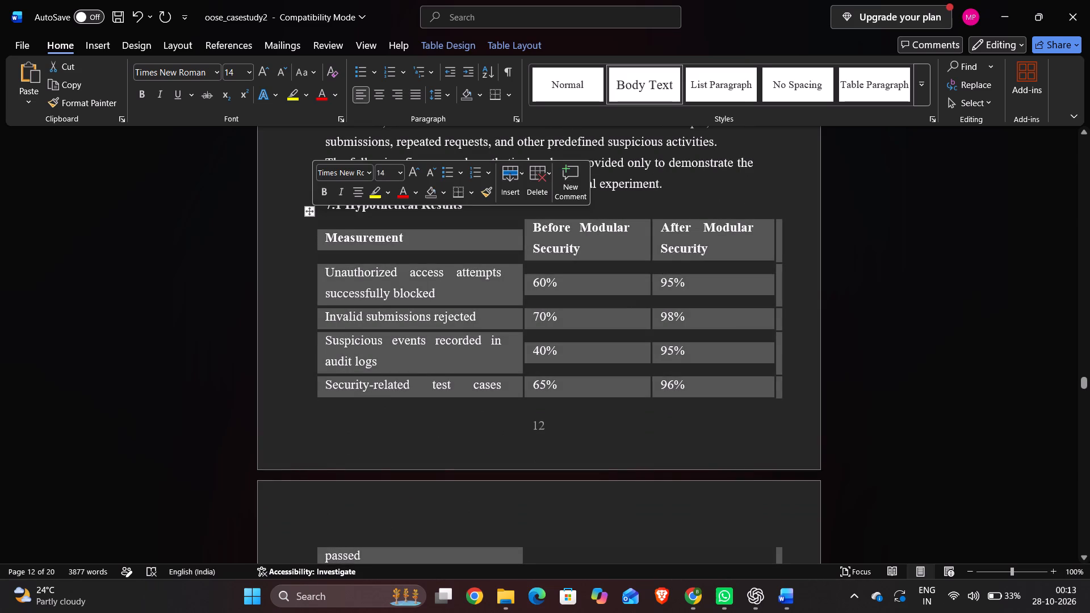
pyautogui.click(508, 91)
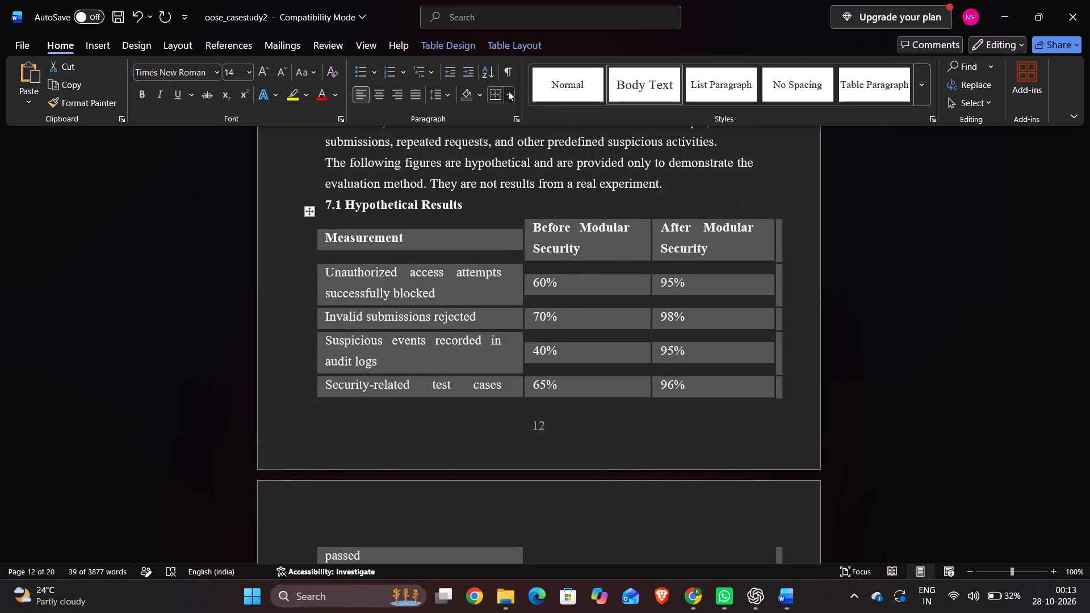
pyautogui.click(519, 211)
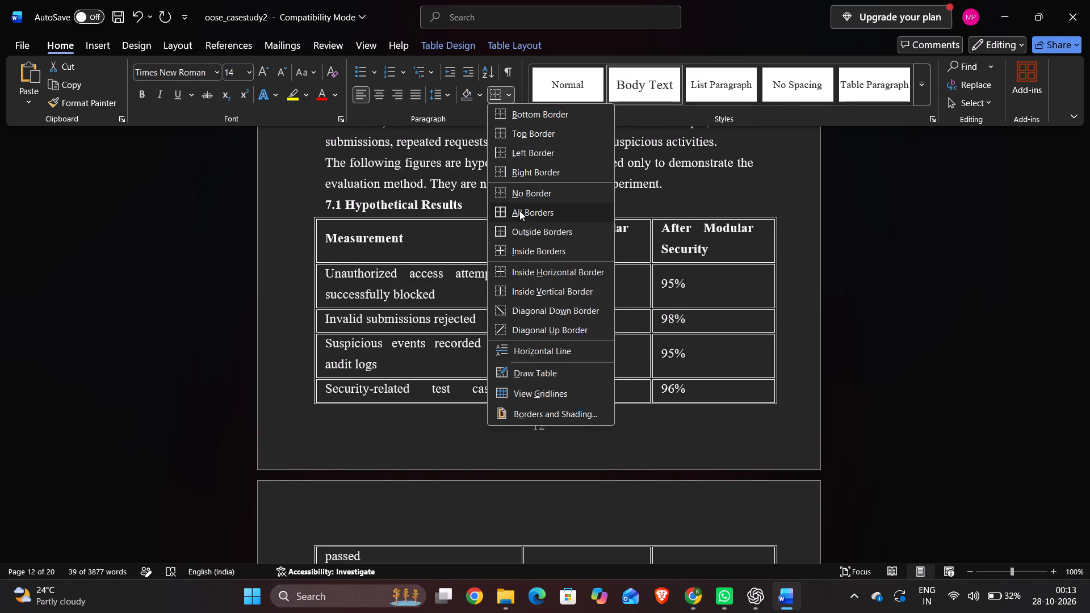
pyautogui.click(284, 355)
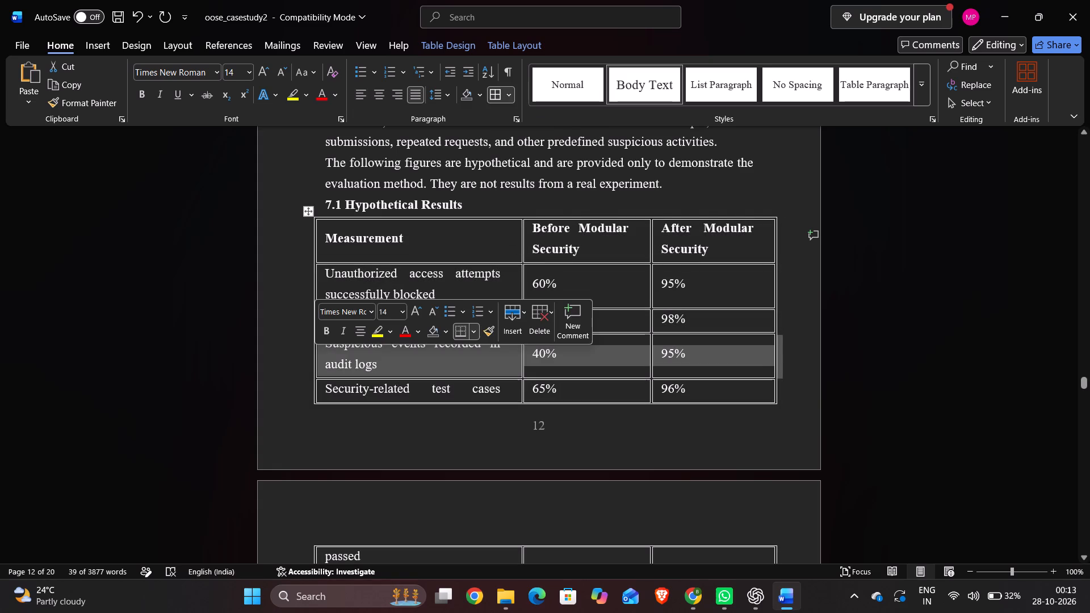
pyautogui.click(159, 364)
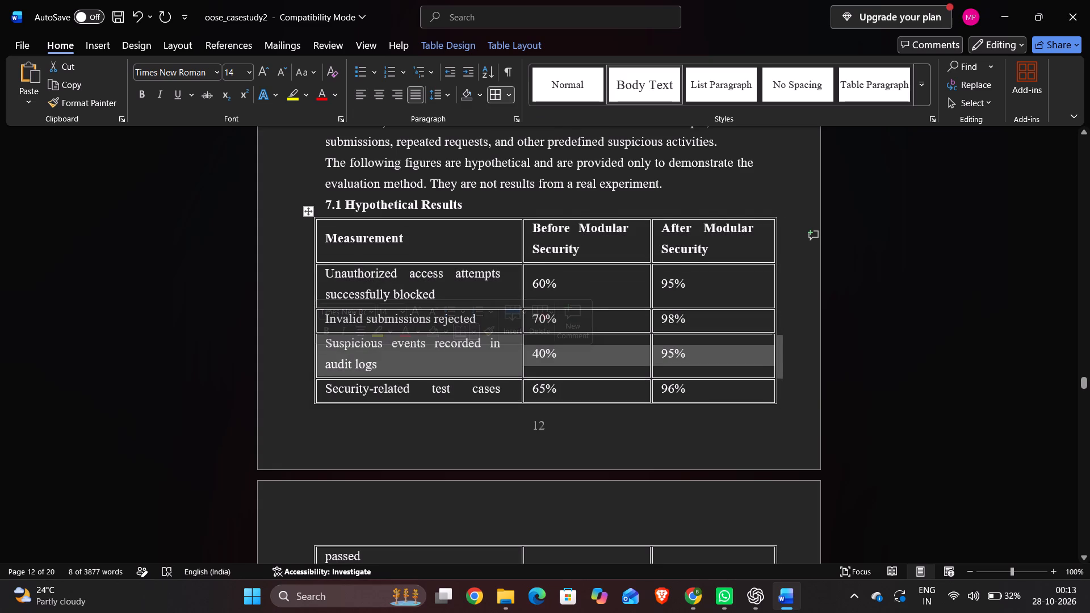
pyautogui.click(134, 258)
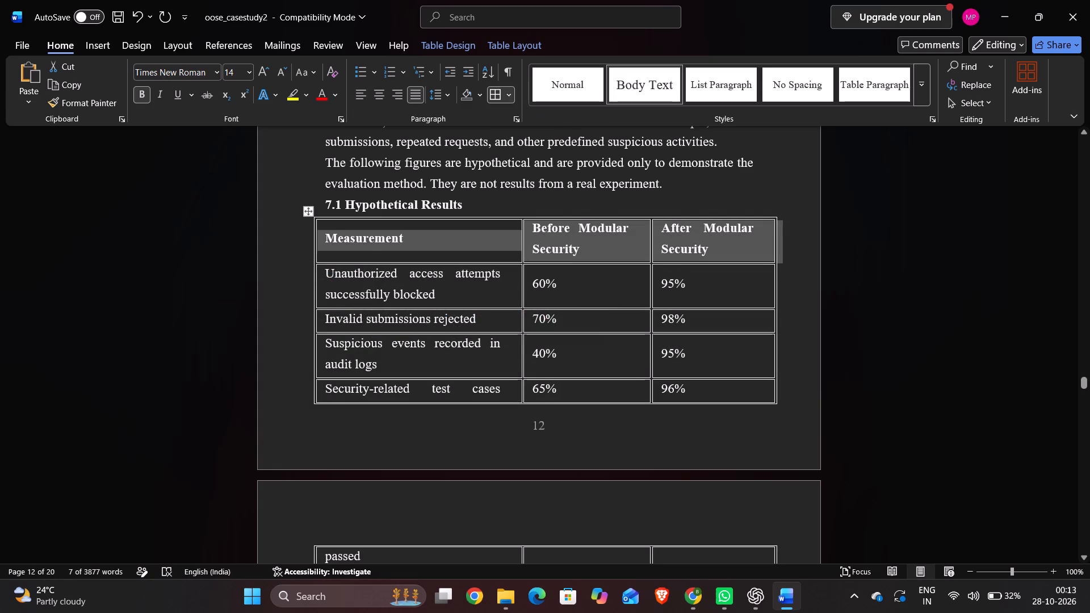
pyautogui.click(1071, 365)
# Insert a blank line between the hypothetical results table and the paragraph beginning "The figures illustrate a possible improvement".
pyautogui.scroll(-1, 1071, 365)
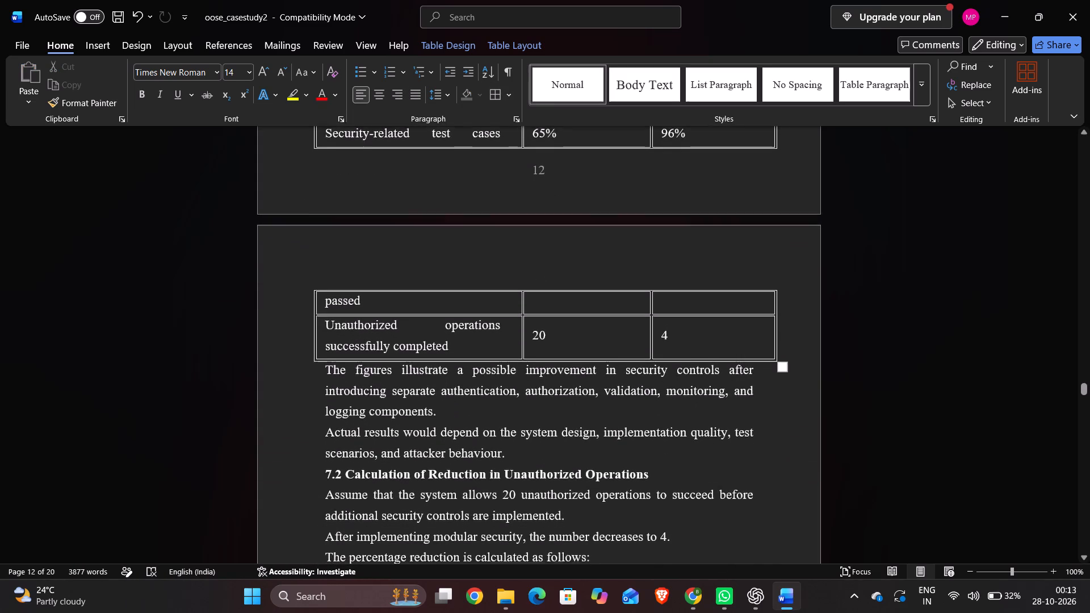
pyautogui.scroll(-2, 1071, 365)
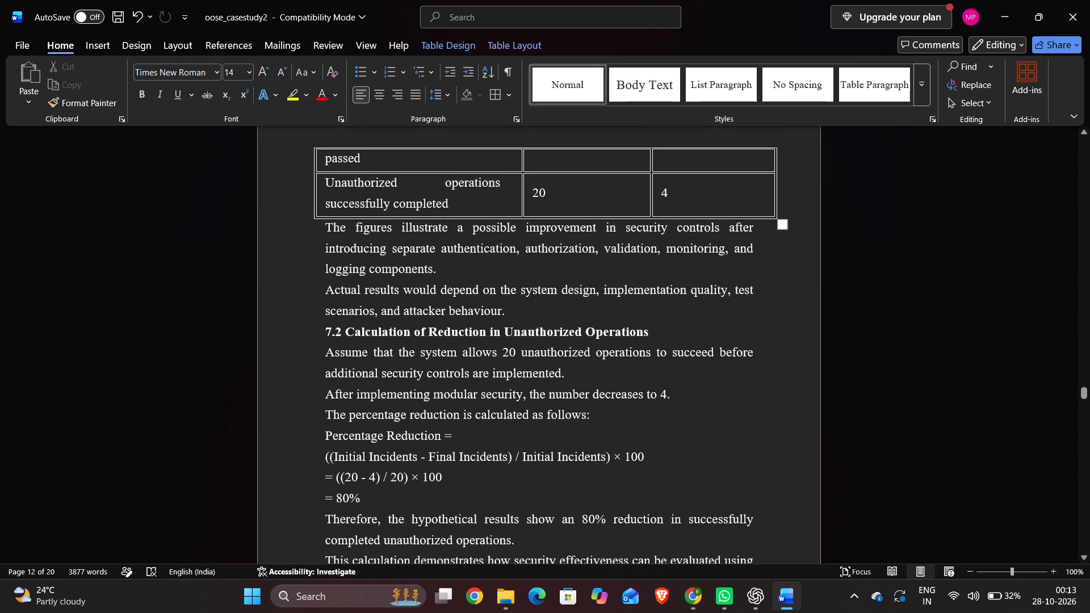
pyautogui.click(318, 233)
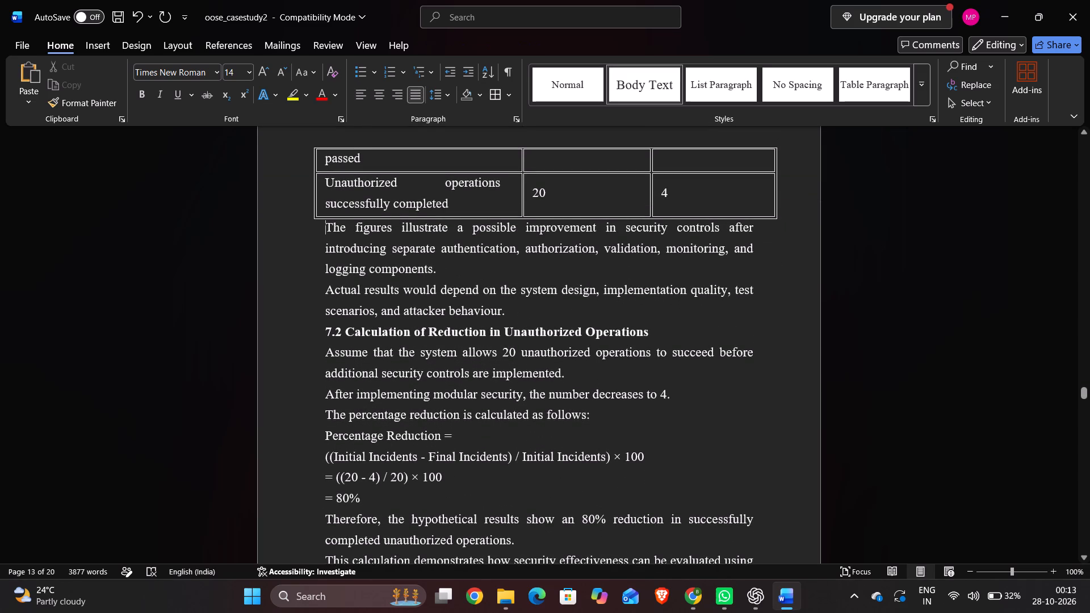
pyautogui.press('Return')
pyautogui.scroll(-3, 318, 233)
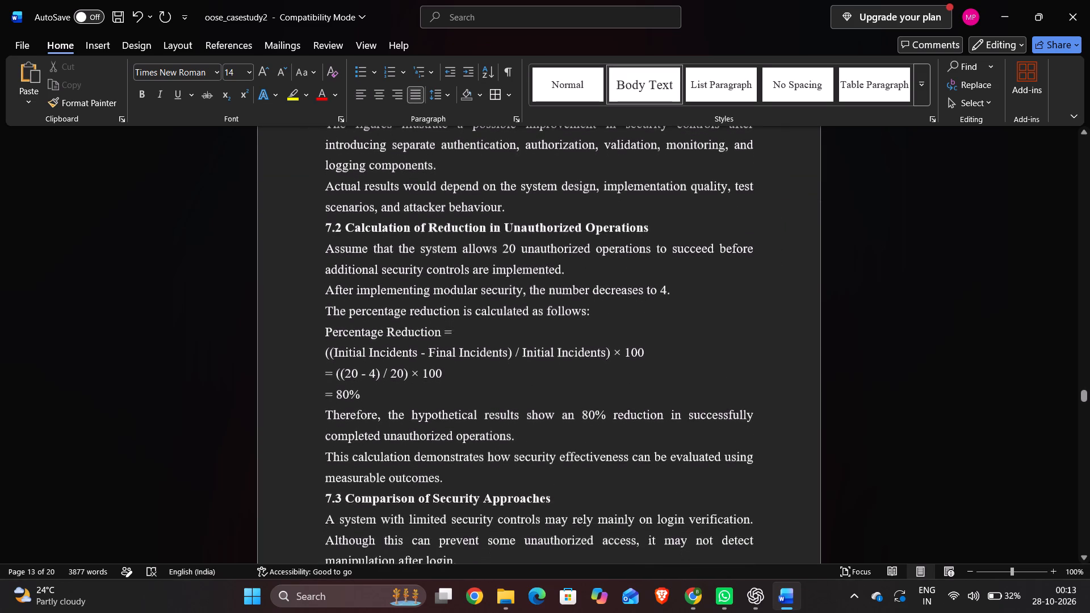
# Insert a blank line above and a blank line below the "8. CHALLENGES IN IMPLEMENTING MODULAR SECURITY" heading.
pyautogui.scroll(-2, 318, 233)
pyautogui.hscroll(2, 318, 233)
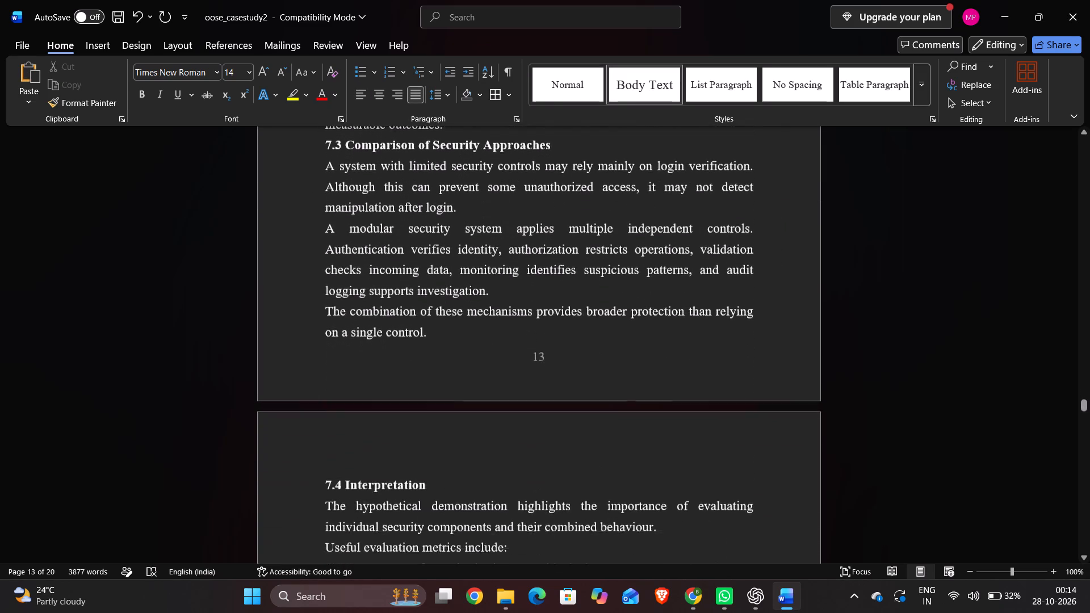
pyautogui.hscroll(2, 320, 232)
pyautogui.scroll(-1, 320, 232)
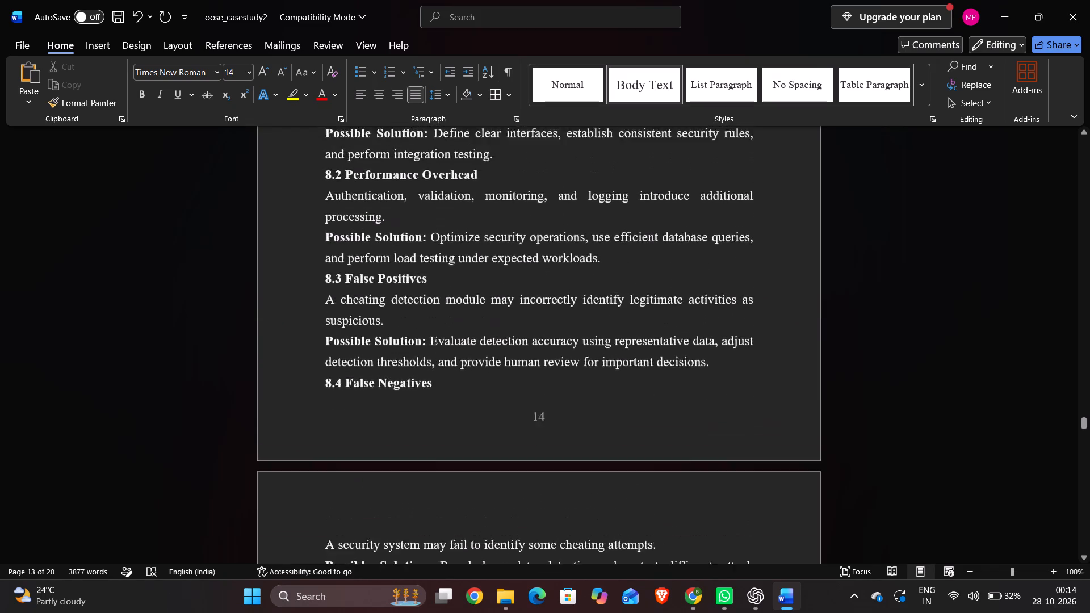
pyautogui.scroll(-1, 320, 232)
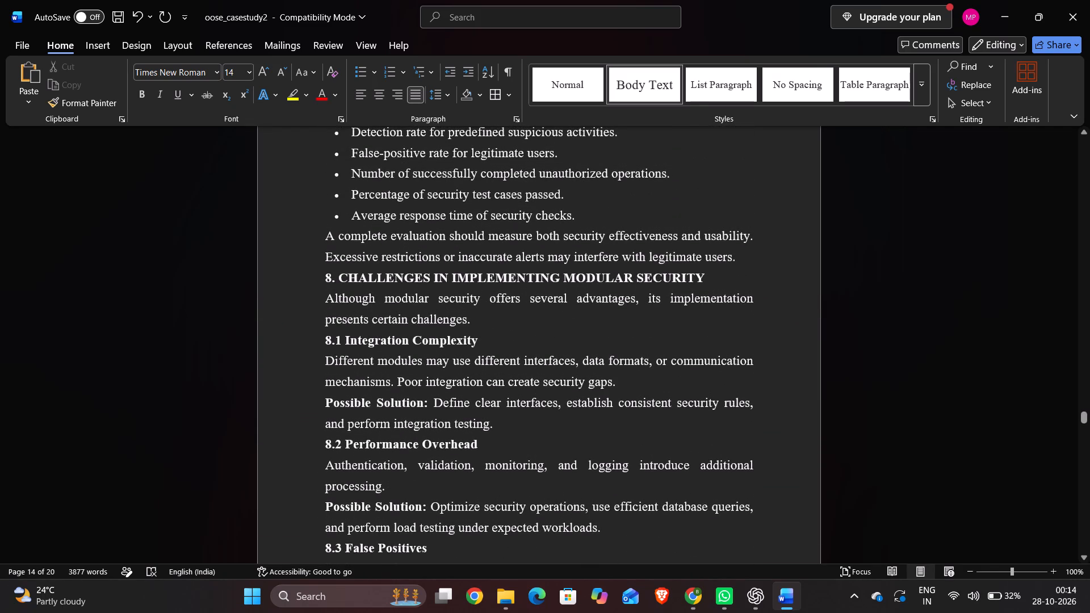
pyautogui.click(327, 273)
pyautogui.press('Return')
pyautogui.scroll(-1, 327, 273)
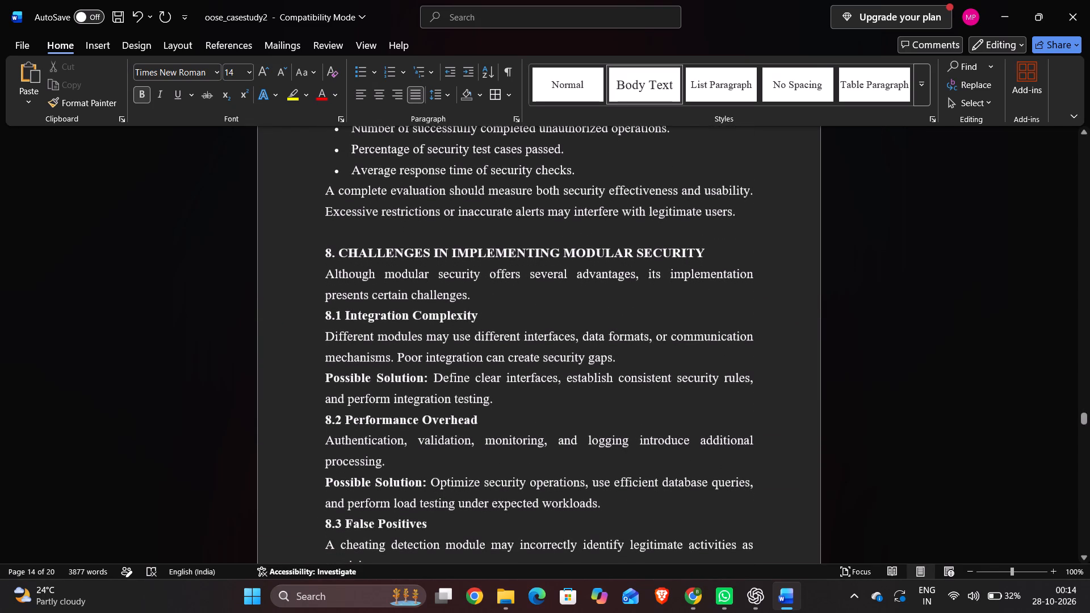
pyautogui.press('Down')
pyautogui.press('Return')
# Insert a blank line above and a blank line below the "9. SOLUTIONS AND BEST PRACTICES" heading.
pyautogui.scroll(-3, 322, 285)
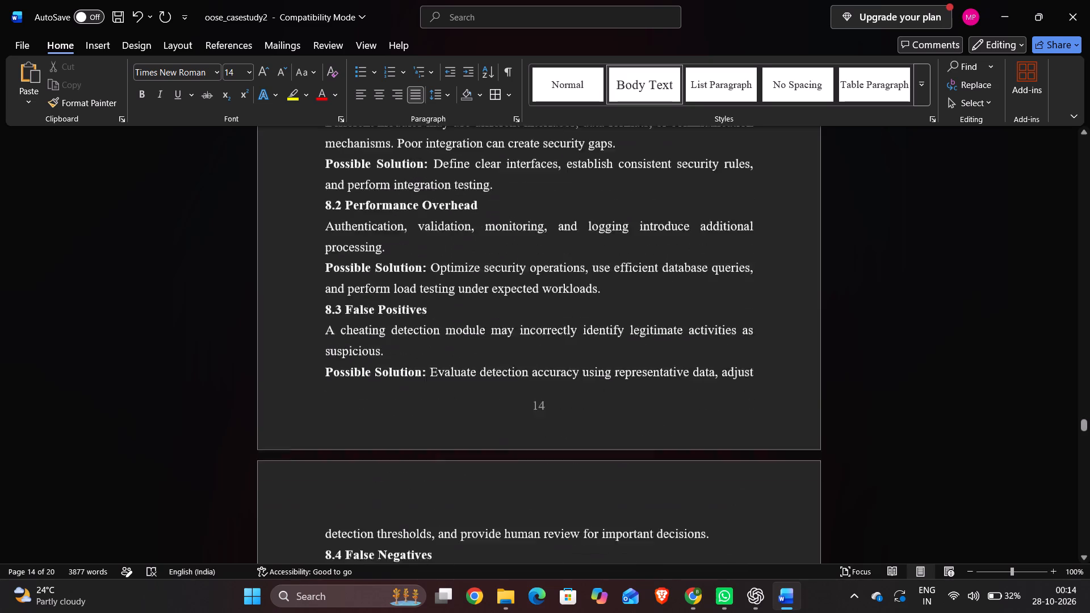
pyautogui.scroll(-3, 322, 285)
pyautogui.hscroll(3, 322, 285)
pyautogui.scroll(-1, 322, 285)
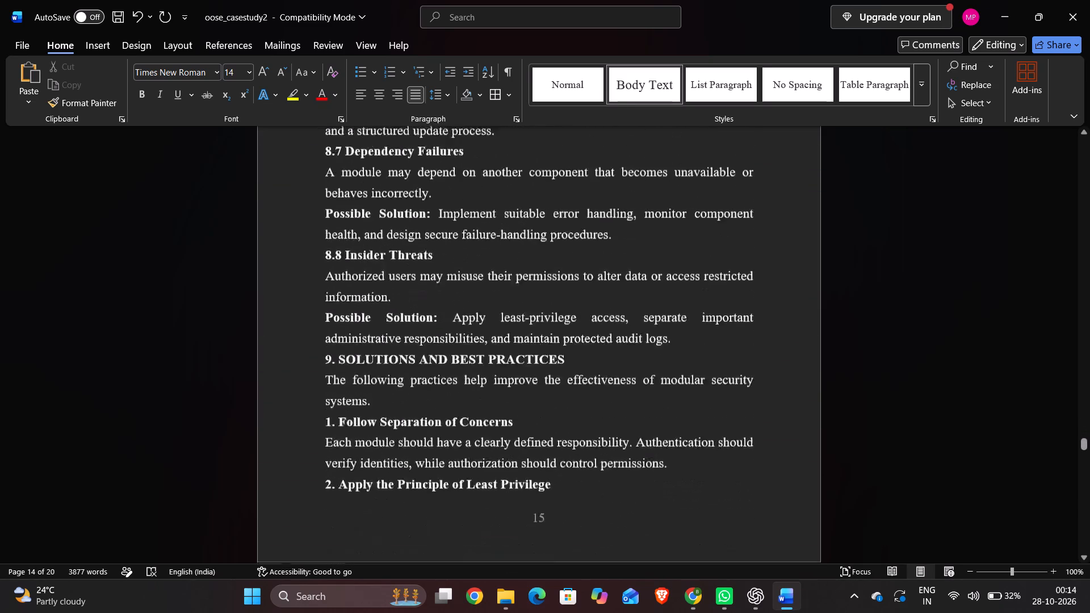
pyautogui.scroll(-1, 322, 285)
pyautogui.scroll(1, 349, 291)
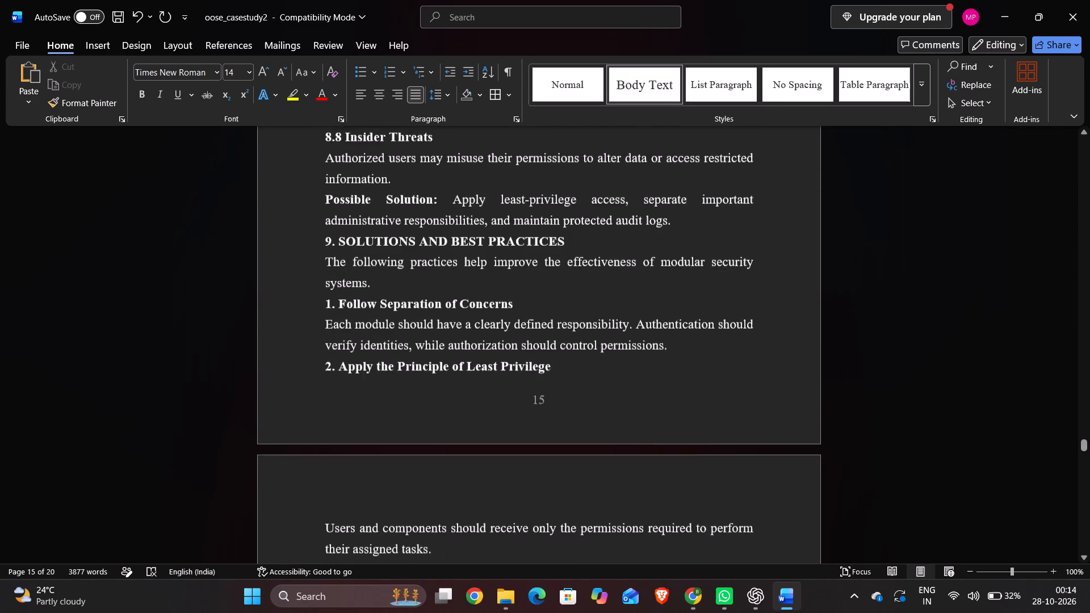
pyautogui.scroll(1, 349, 291)
pyautogui.click(324, 245)
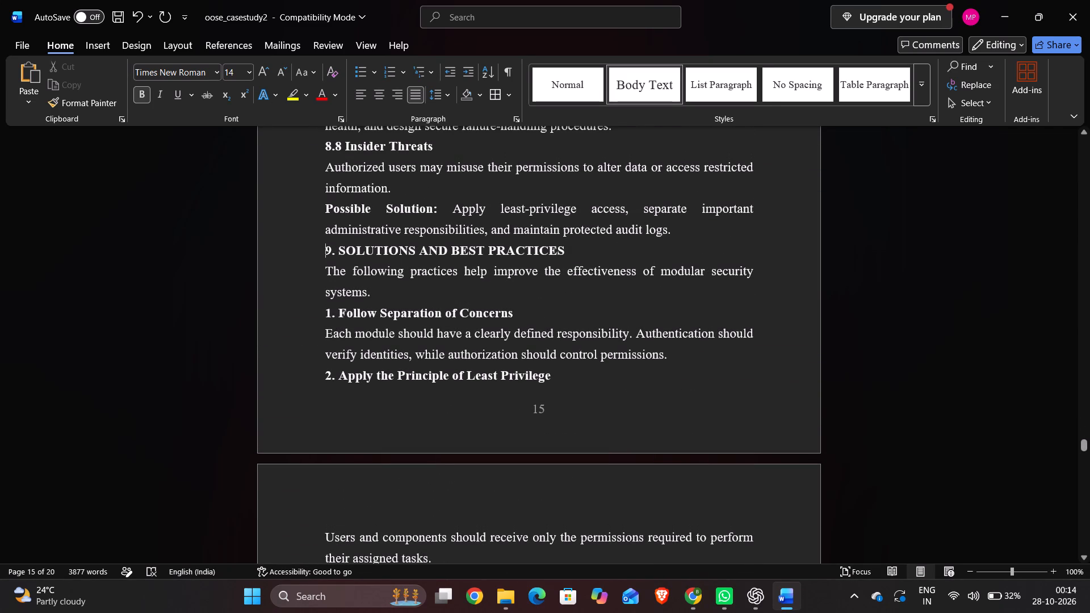
pyautogui.press('Return')
pyautogui.press('Down')
pyautogui.press('Return')
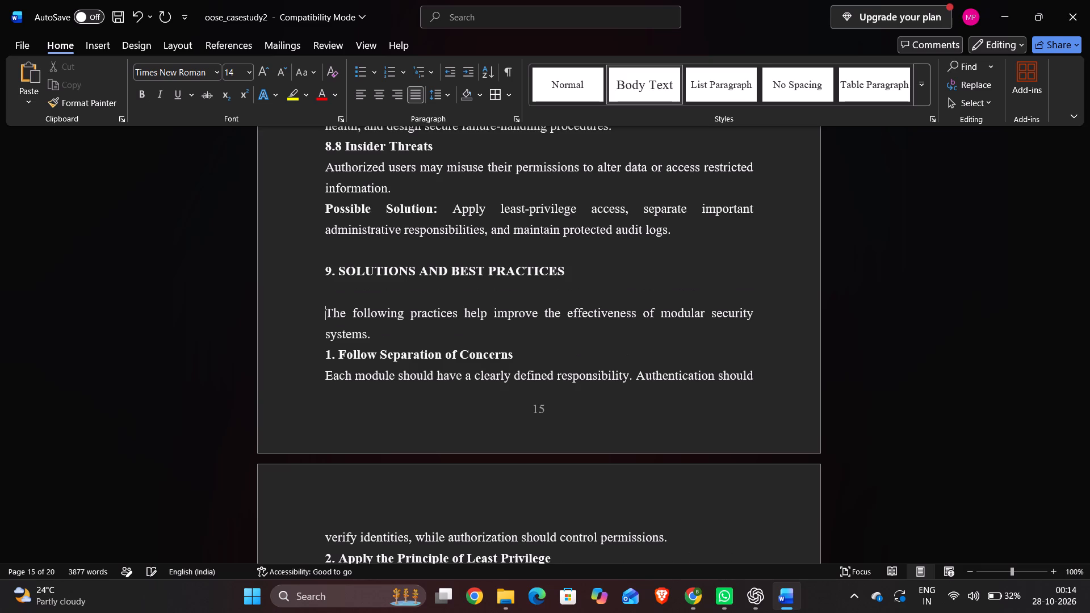
# Insert a blank line above and a blank line below the "10. OBSERVATIONS AND KEY FINDINGS" heading.
pyautogui.scroll(-7, 324, 245)
pyautogui.hscroll(2, 324, 245)
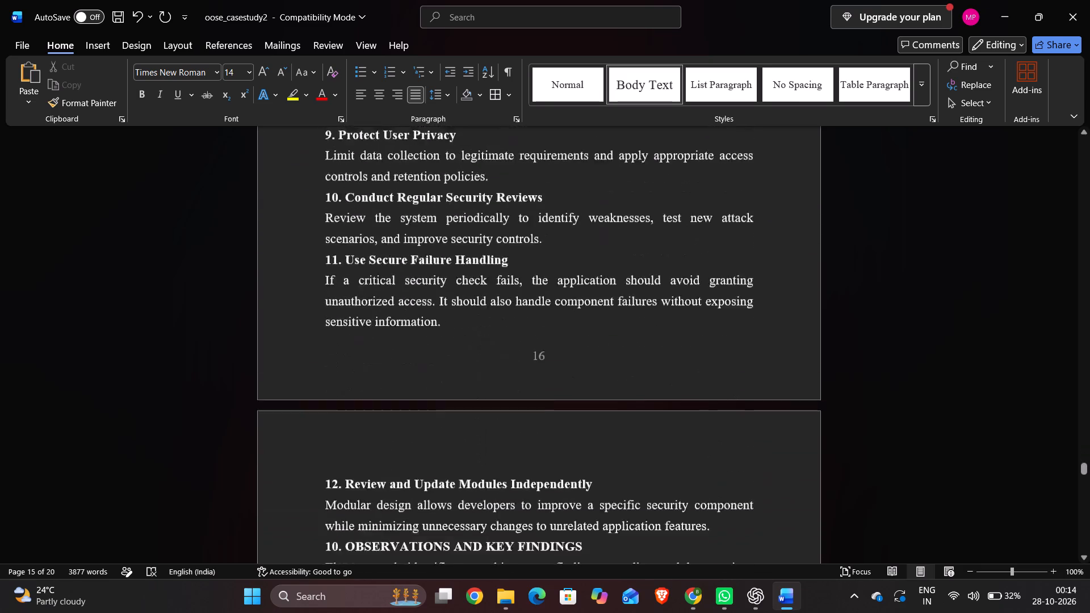
pyautogui.hscroll(1, 324, 245)
pyautogui.scroll(-3, 324, 245)
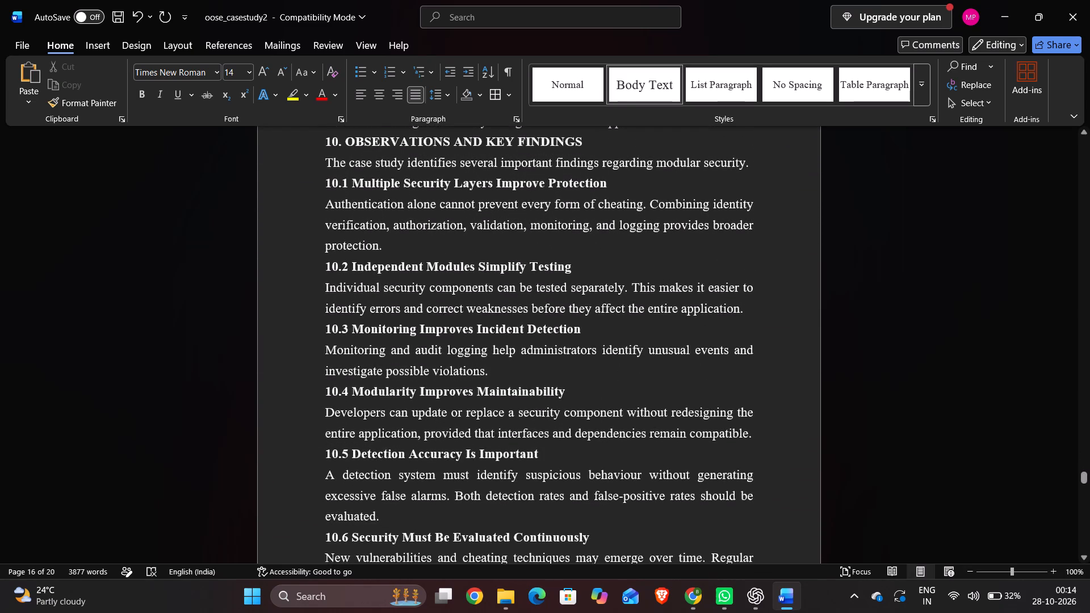
pyautogui.scroll(1, 324, 245)
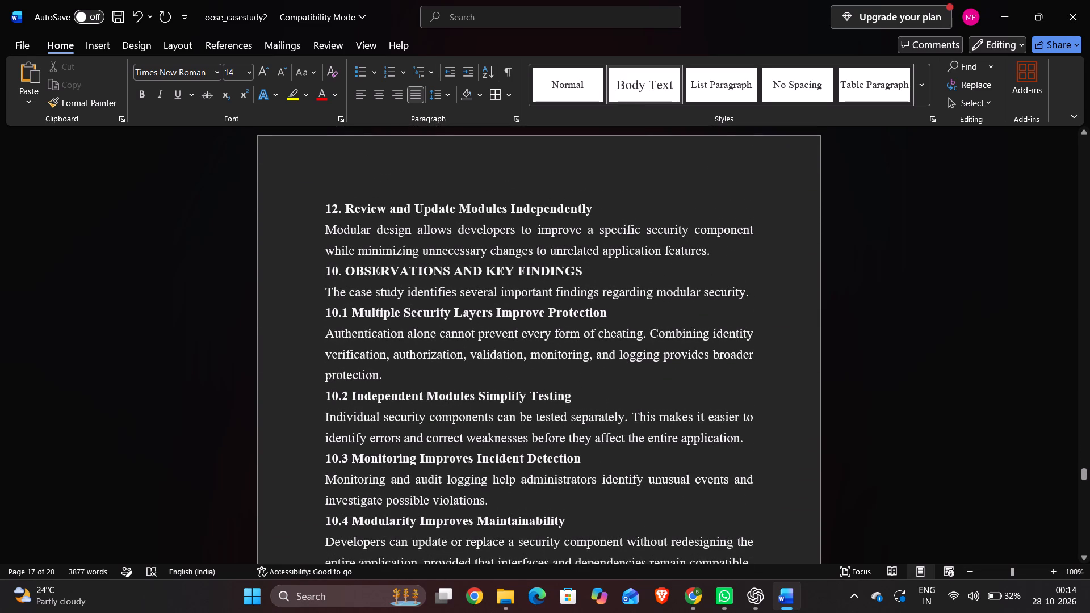
pyautogui.click(323, 265)
pyautogui.press('Return')
pyautogui.press('Down')
pyautogui.press('Return')
# Insert a blank line above the "11. FUTURE SCOPE" heading that sits at the end of page 17.
pyautogui.scroll(-1, 323, 265)
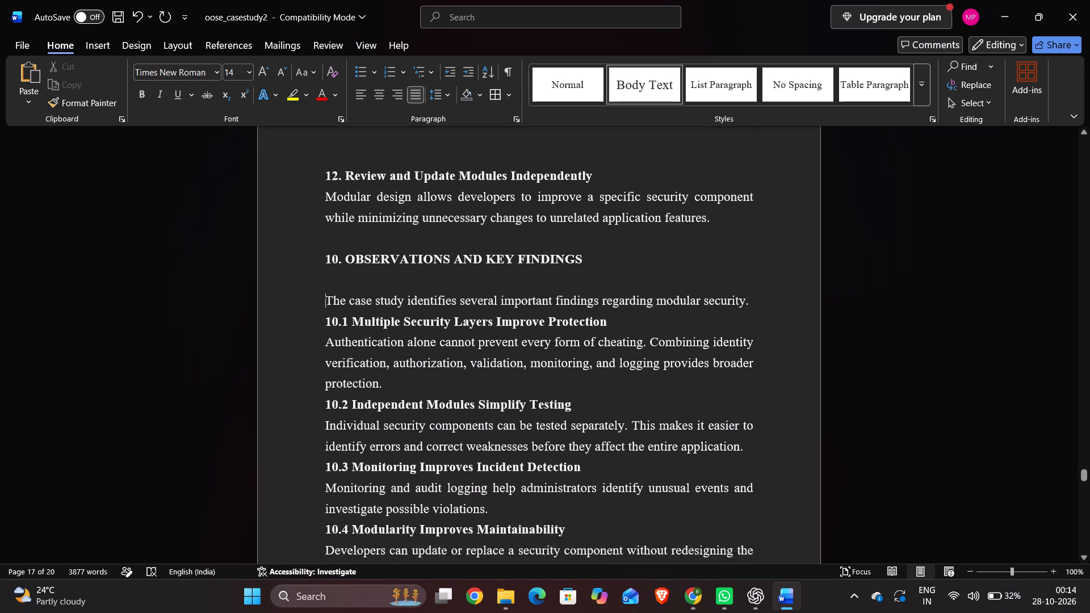
pyautogui.scroll(-6, 323, 265)
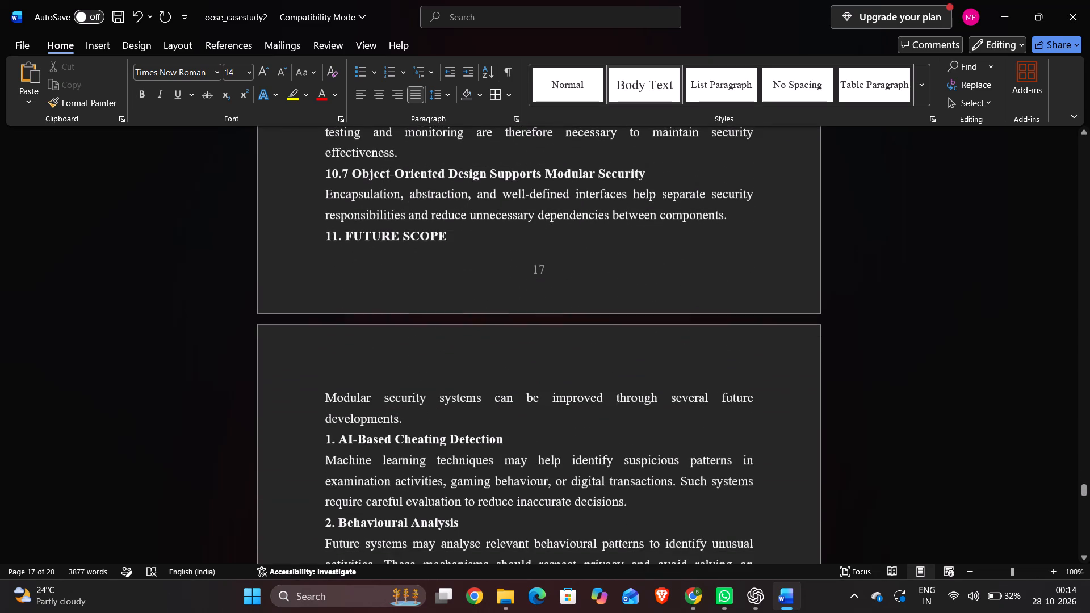
pyautogui.click(319, 231)
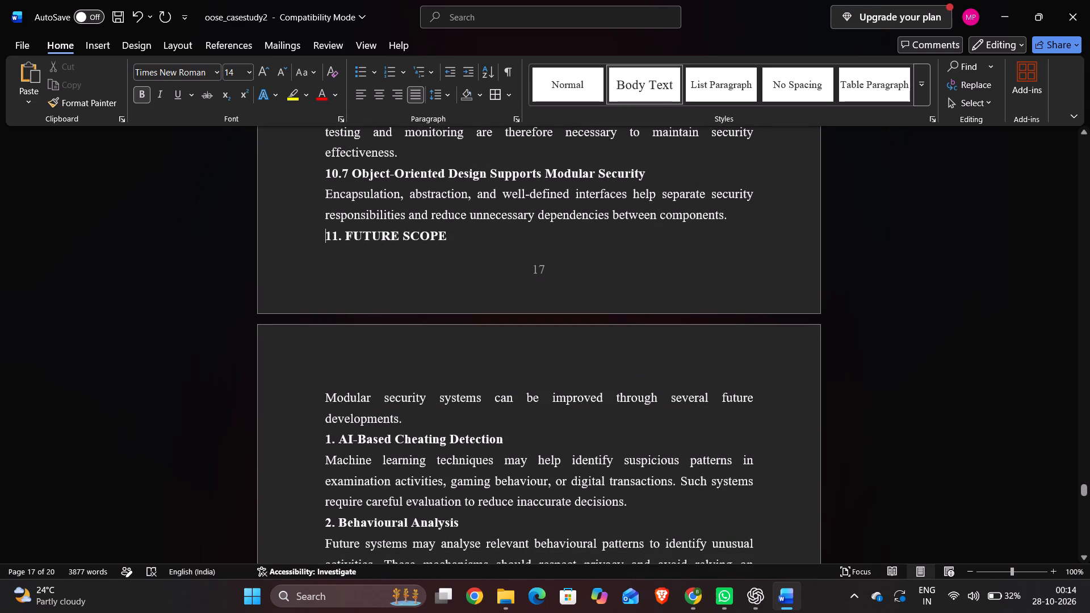
pyautogui.press('Return')
# Insert a blank line above the "13. REFERENCES" heading that sits at the end of page 19.
pyautogui.scroll(-5, 319, 231)
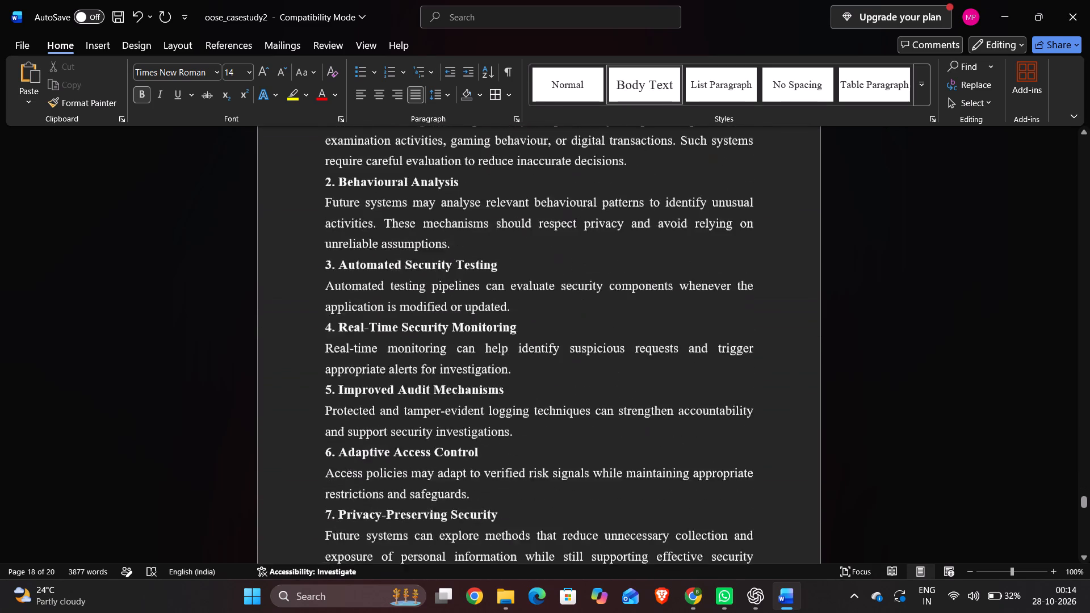
pyautogui.scroll(-4, 319, 231)
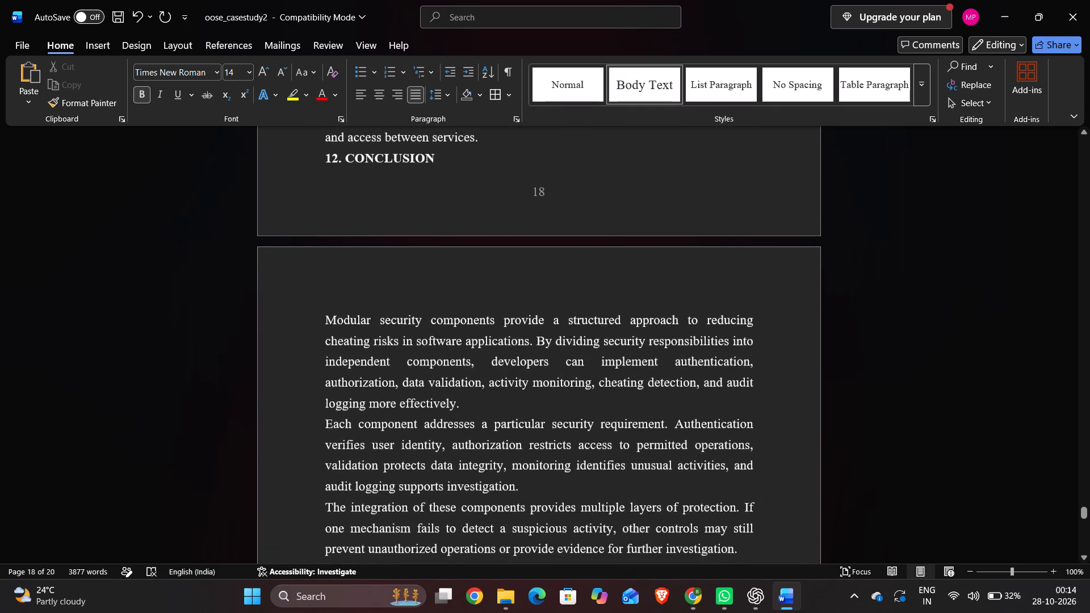
pyautogui.scroll(-4, 319, 231)
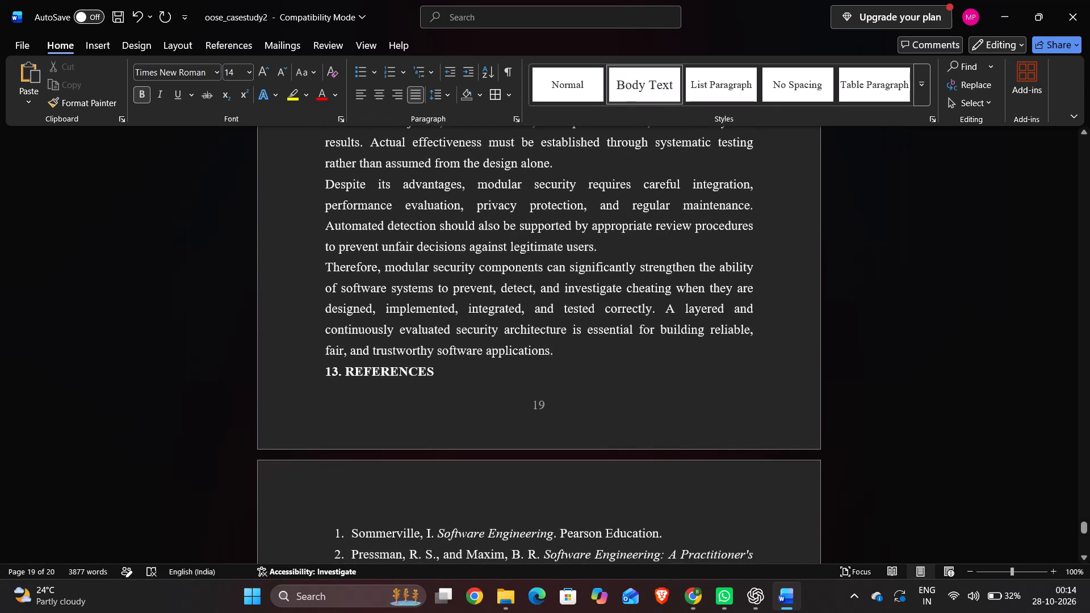
pyautogui.click(317, 367)
pyautogui.press('Return')
# Review the references list at the end of the document and go back to the student details on the cover page.
pyautogui.scroll(-1, 317, 367)
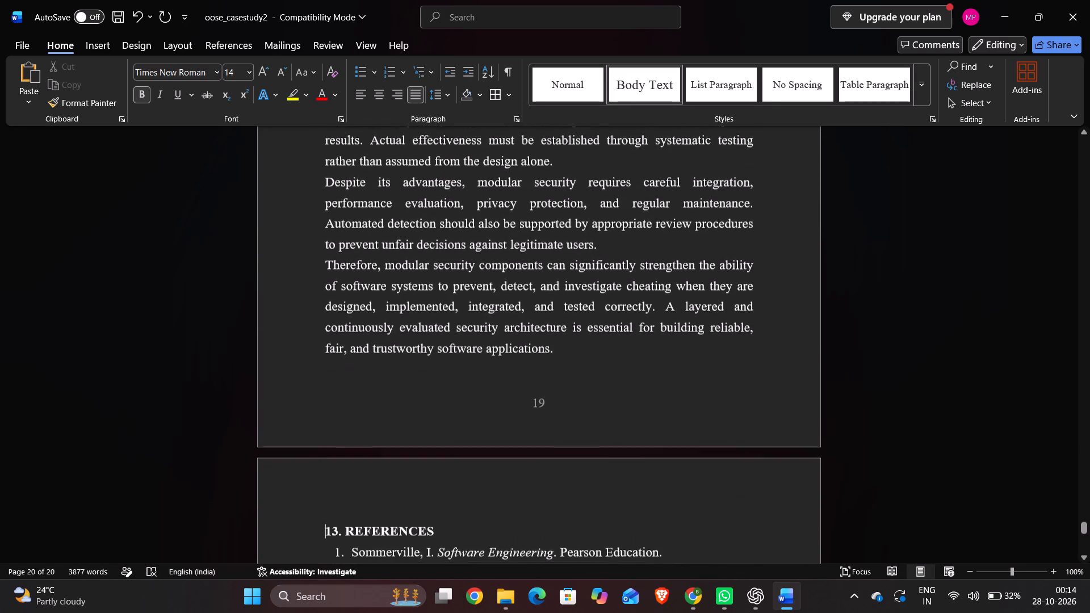
pyautogui.scroll(-1, 317, 367)
pyautogui.scroll(1, 317, 367)
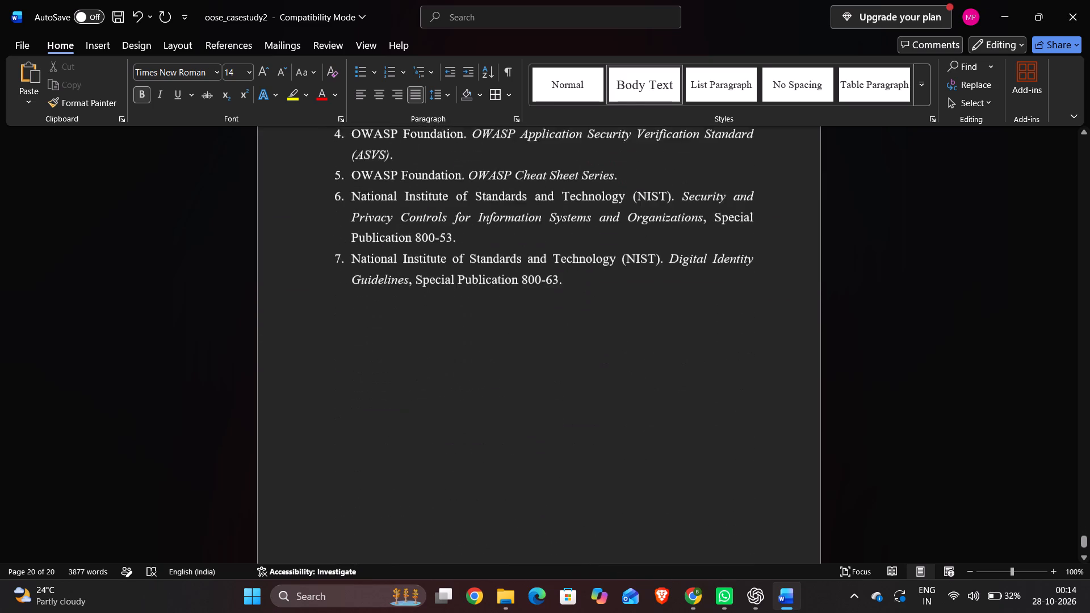
pyautogui.scroll(8, 317, 367)
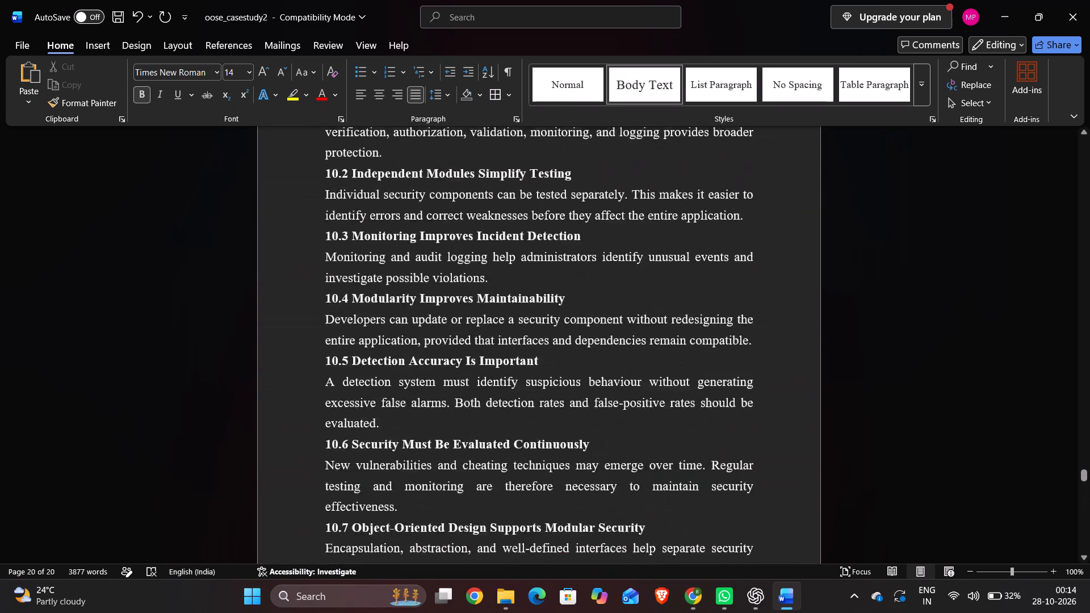
pyautogui.scroll(13, 317, 367)
pyautogui.scroll(20, 317, 367)
pyautogui.scroll(2, 317, 367)
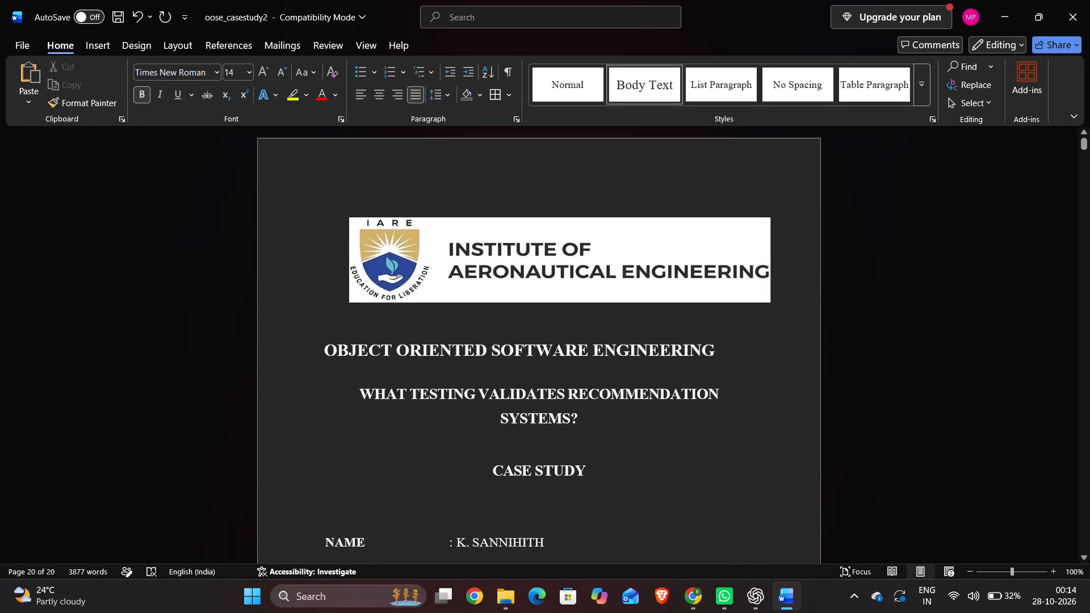
pyautogui.scroll(7, 317, 367)
pyautogui.scroll(-1, 317, 367)
pyautogui.scroll(-1, 593, 457)
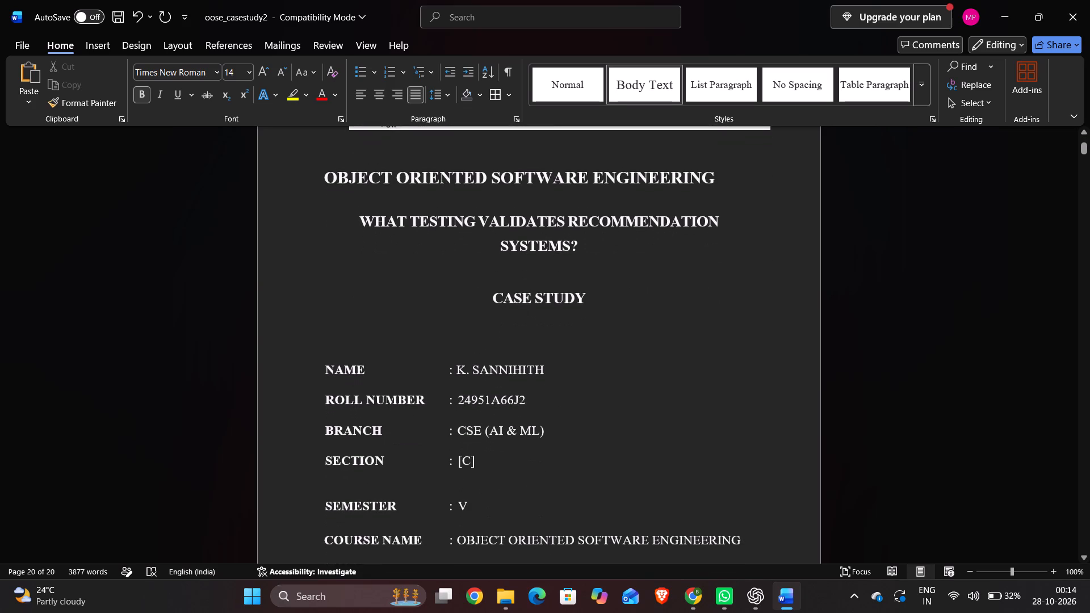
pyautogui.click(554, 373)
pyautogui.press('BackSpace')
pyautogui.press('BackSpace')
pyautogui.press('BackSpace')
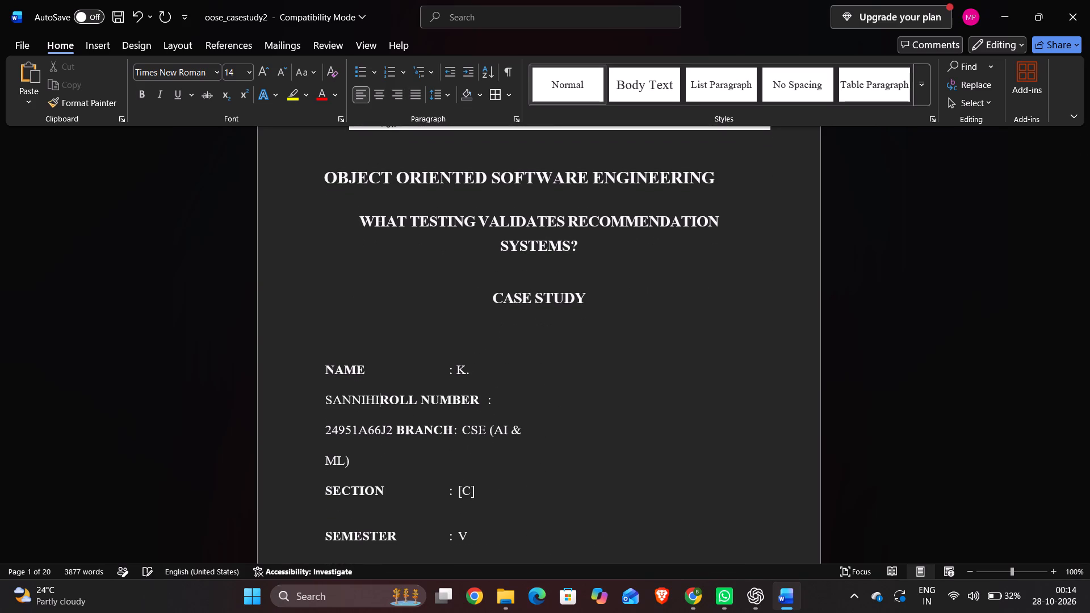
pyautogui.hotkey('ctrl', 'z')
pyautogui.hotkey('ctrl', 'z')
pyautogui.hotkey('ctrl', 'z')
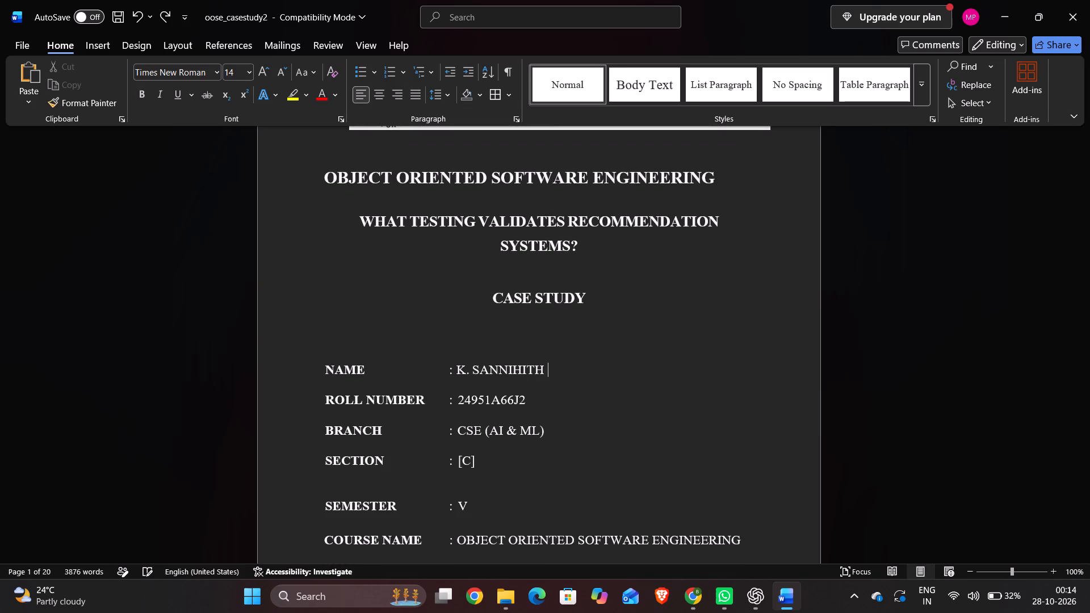
# Replace the existing name on the cover page's NAME line with the new student's name, keeping the ROLL NUMBER line separate.
pyautogui.press('Left')
pyautogui.press('BackSpace')
pyautogui.press('BackSpace')
pyautogui.press('BackSpace')
pyautogui.press('BackSpace')
pyautogui.press('BackSpace')
pyautogui.press('BackSpace')
pyautogui.press('BackSpace')
pyautogui.press('BackSpace')
pyautogui.press('BackSpace')
pyautogui.press('BackSpace')
pyautogui.press('BackSpace')
pyautogui.press('BackSpace')
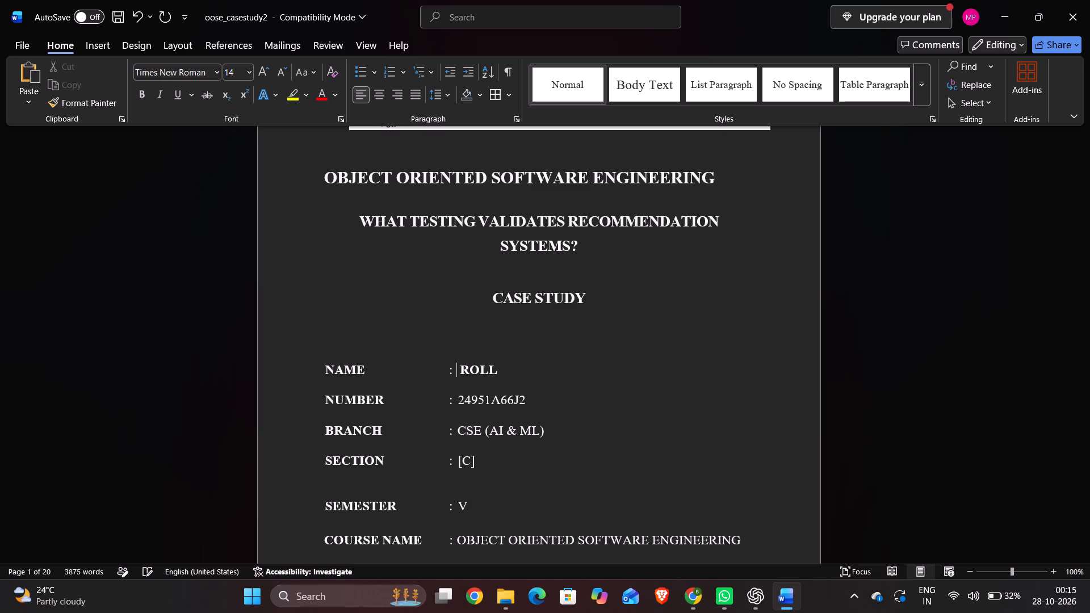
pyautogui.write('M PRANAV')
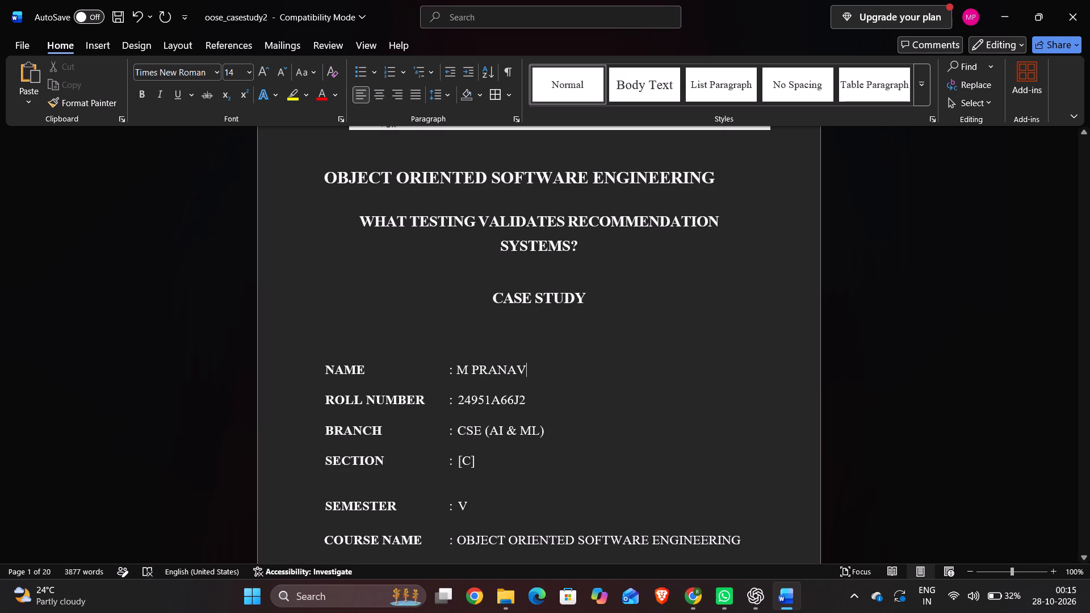
# Replace the last two characters of the ROLL NUMBER on the cover page with those of the new student.
pyautogui.click(530, 396)
pyautogui.press('Left')
pyautogui.press('BackSpace')
pyautogui.press('BackSpace')
pyautogui.write('D5')
pyautogui.scroll(-1, 490, 477)
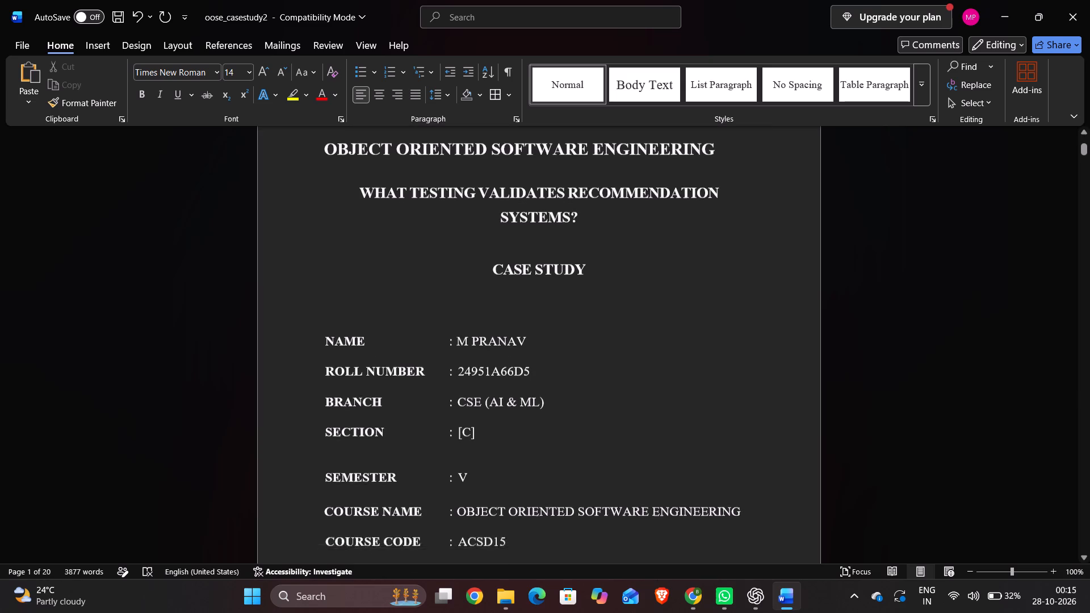
# Save the oose_casestudy2 document with the updated cover page details.
pyautogui.scroll(-1, 490, 477)
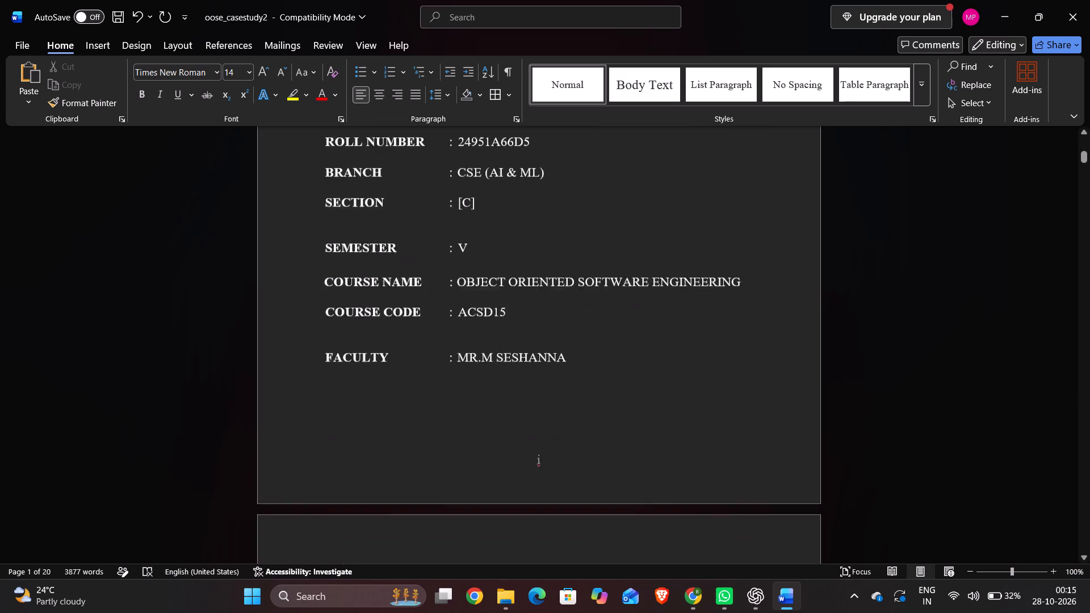
pyautogui.scroll(-1, 490, 477)
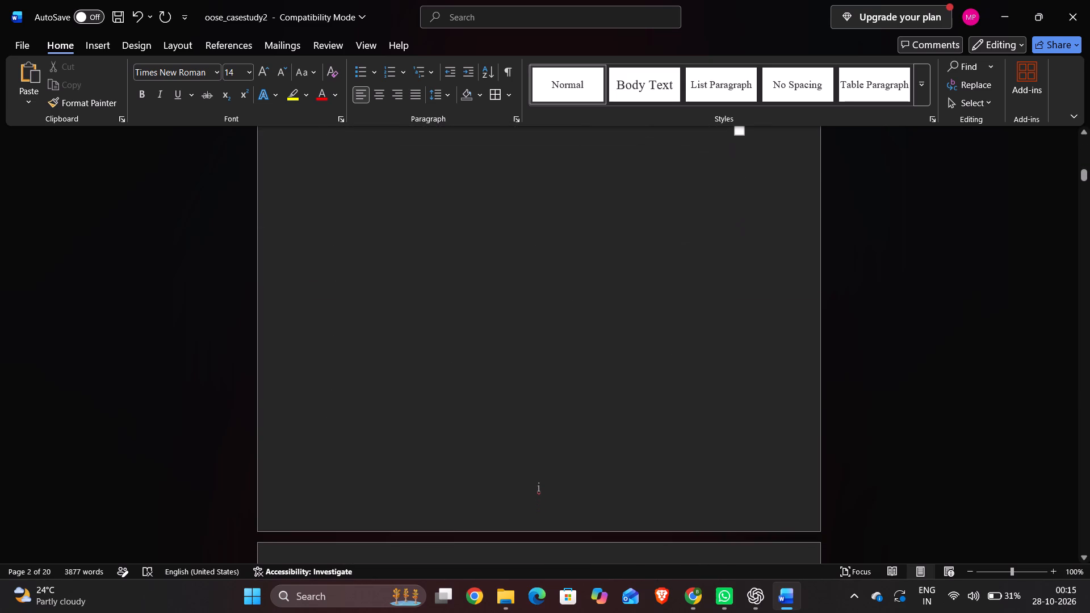
pyautogui.hotkey('ctrl', 's')
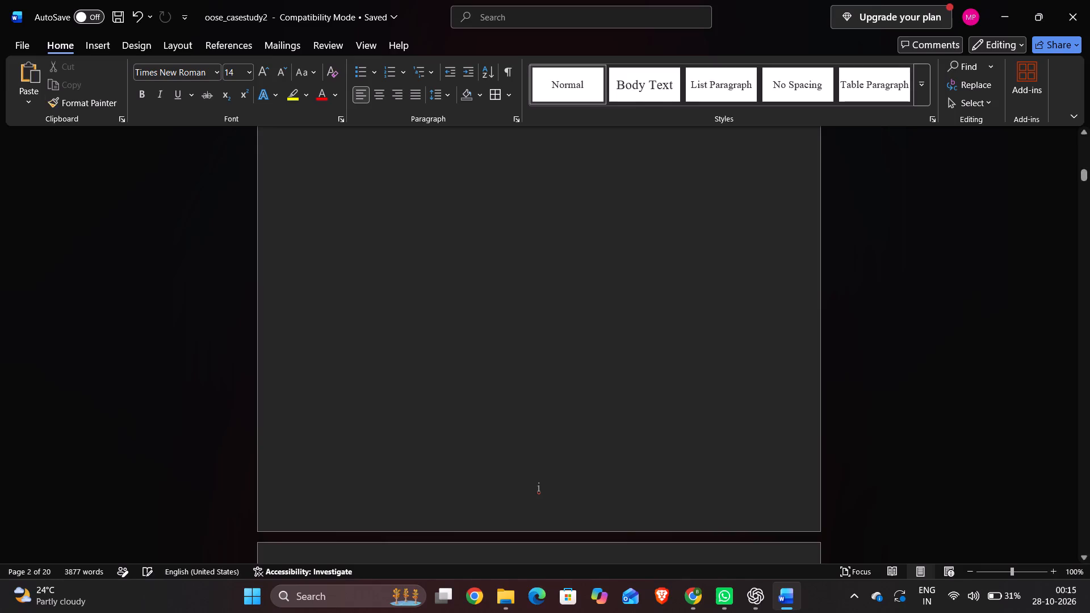
# Save a PDF copy in the Downloads folder under the new name oose_casestudyNEW, without replacing the existing oose_casestudy2 PDF.
pyautogui.click(24, 42)
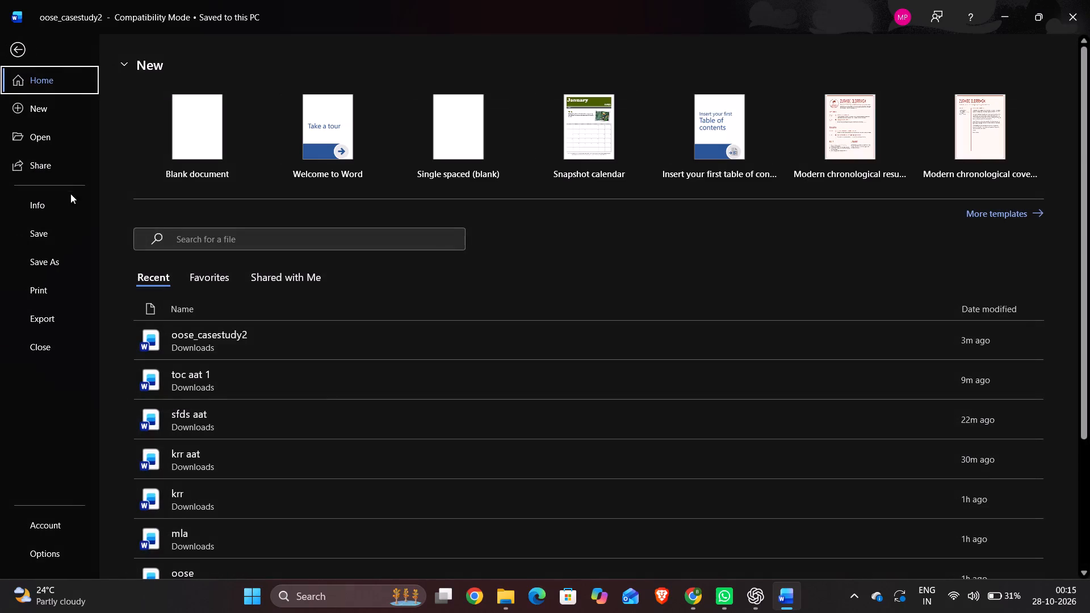
pyautogui.click(54, 261)
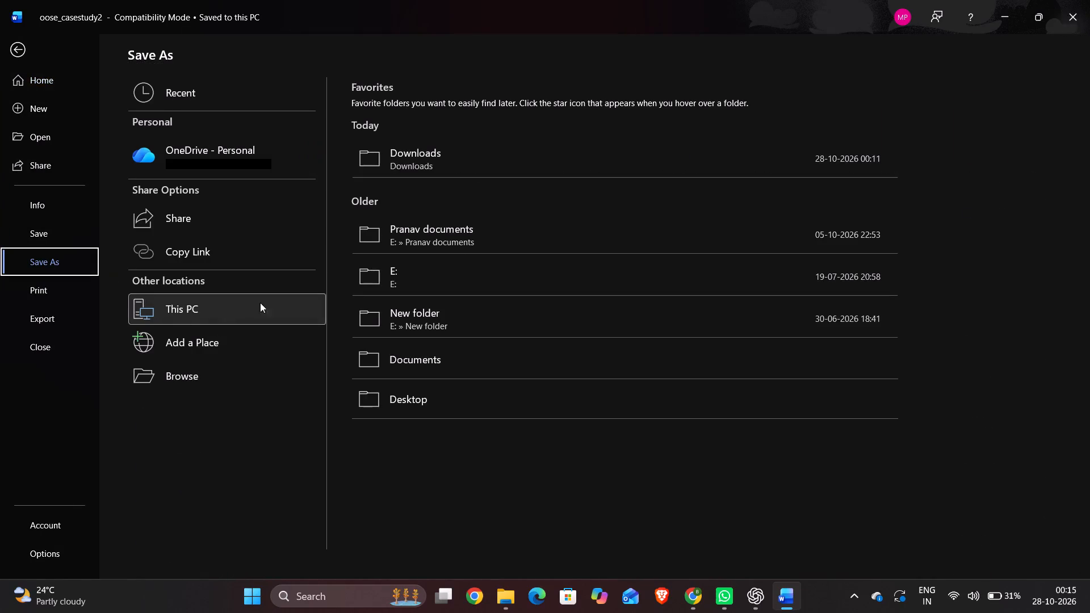
pyautogui.click(415, 167)
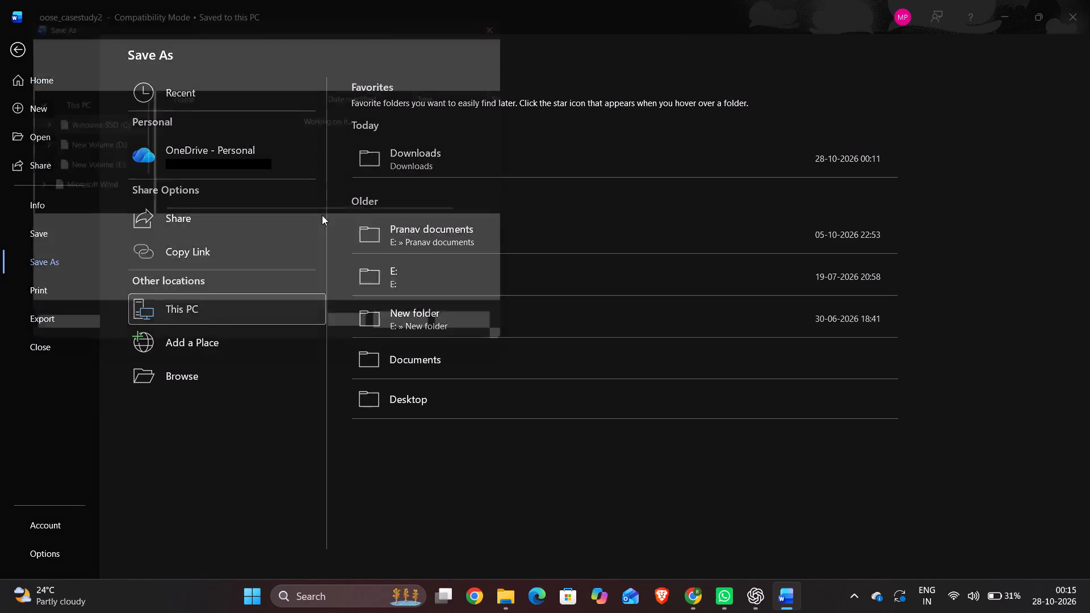
pyautogui.click(261, 256)
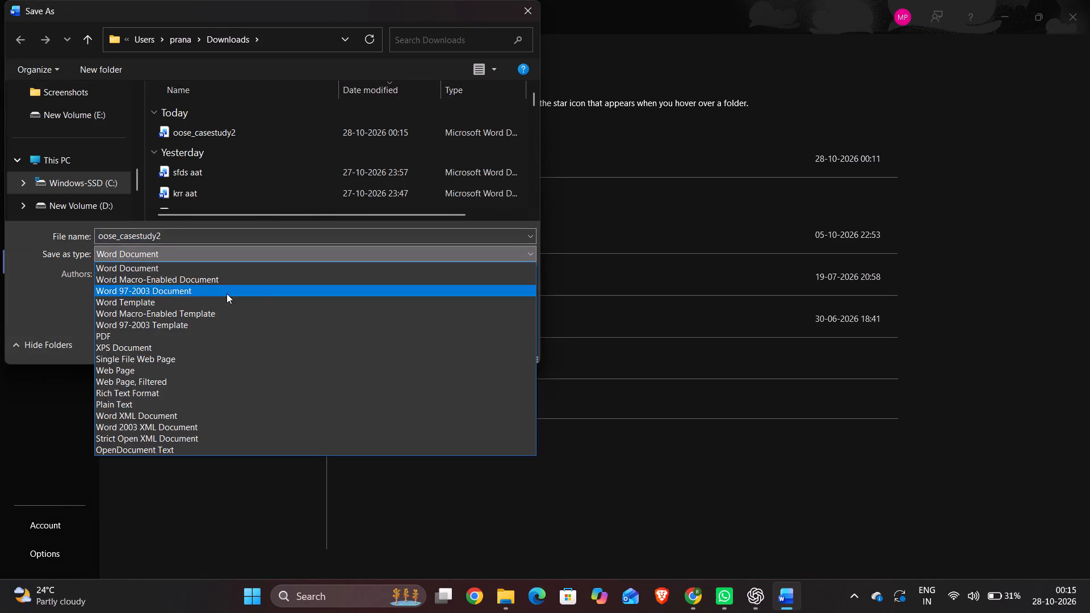
pyautogui.click(191, 330)
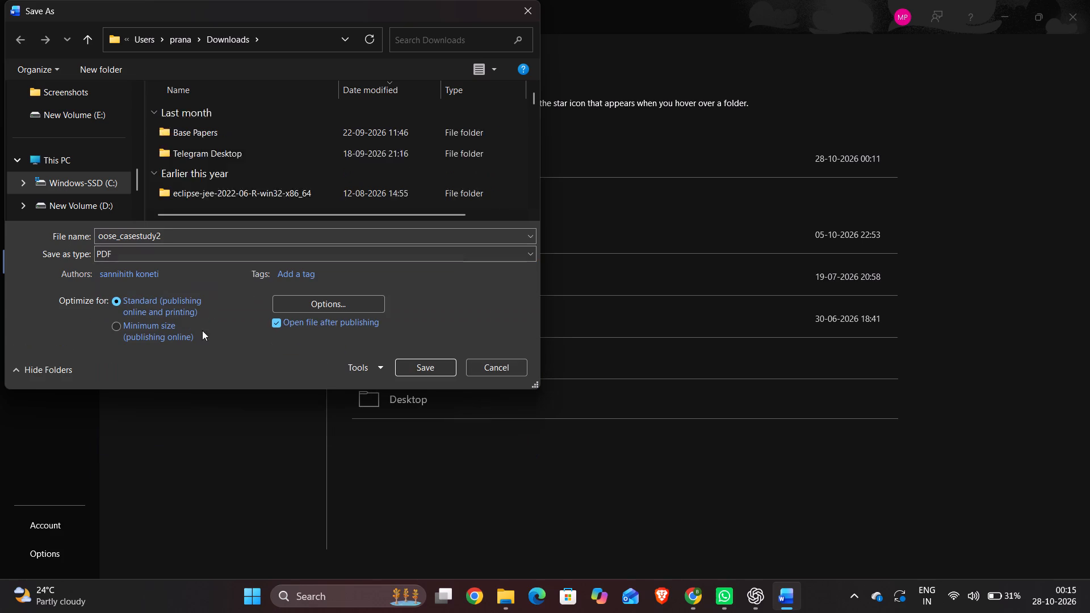
pyautogui.click(434, 368)
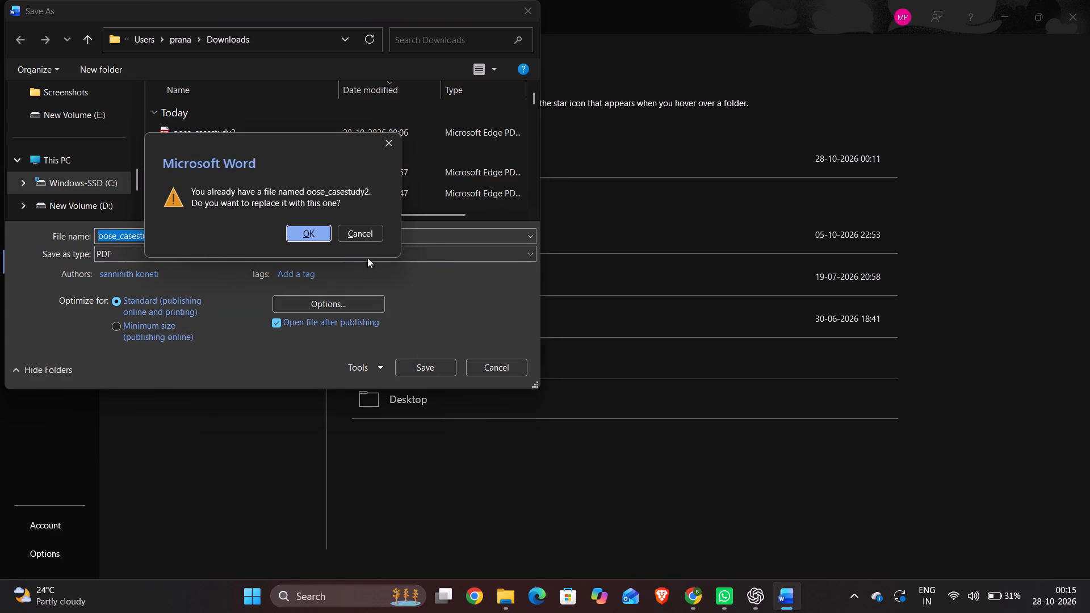
pyautogui.click(377, 237)
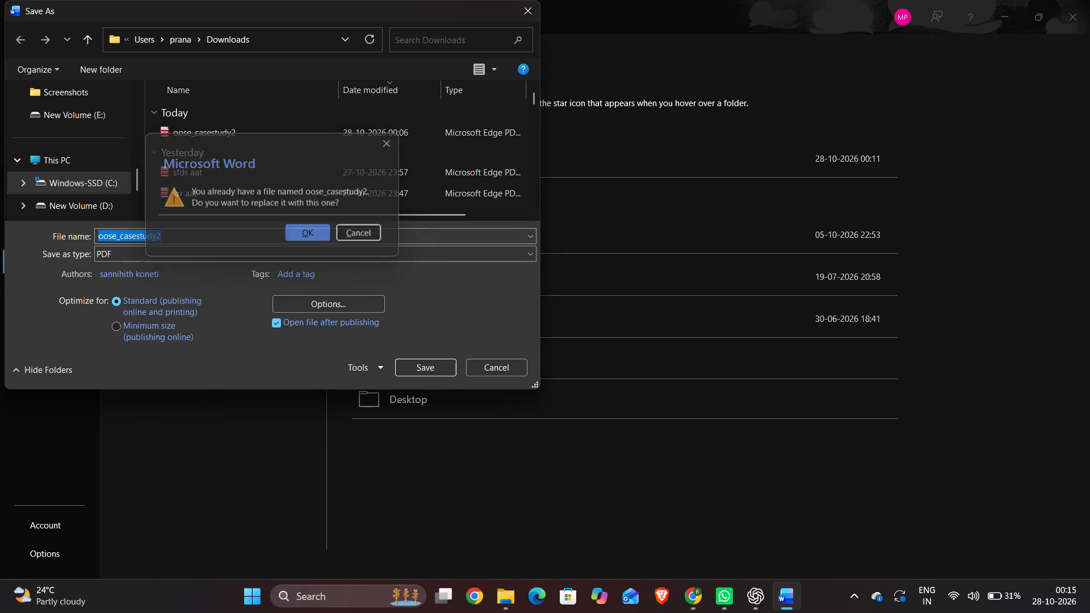
pyautogui.click(372, 233)
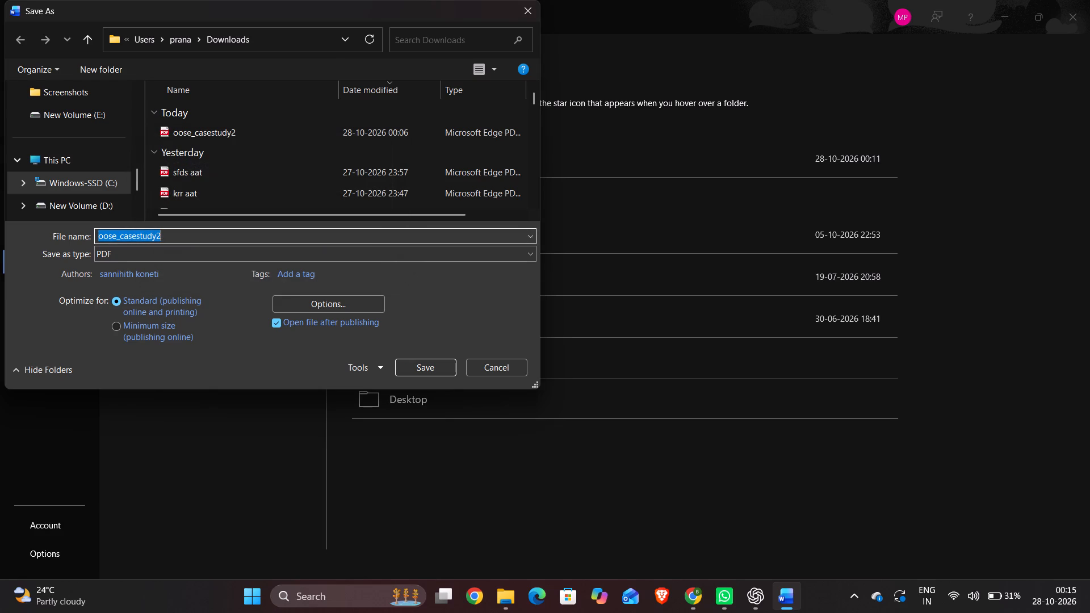
pyautogui.press('Right')
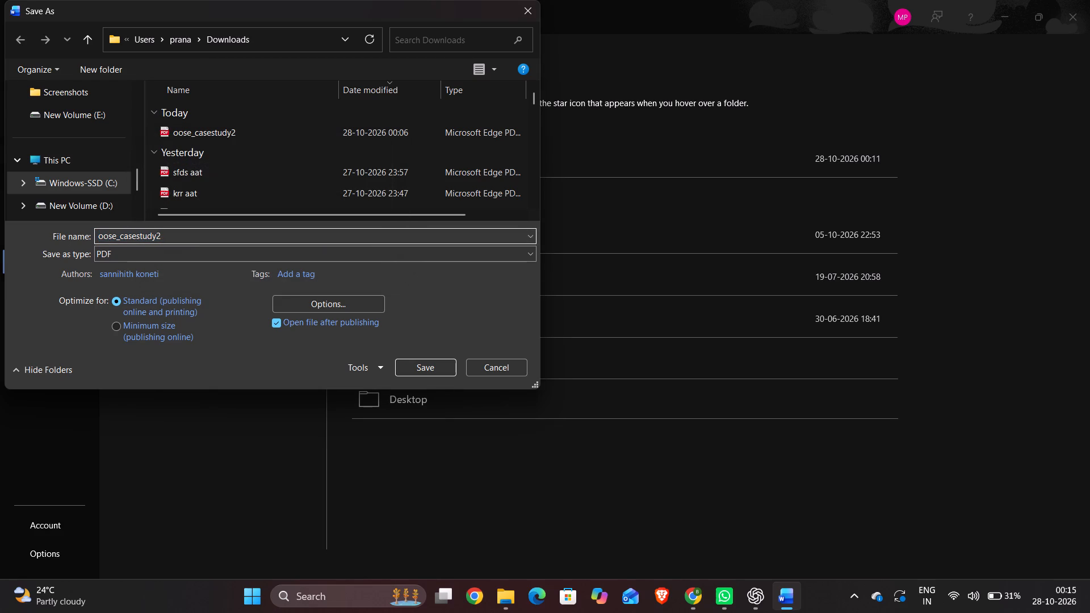
pyautogui.press('BackSpace')
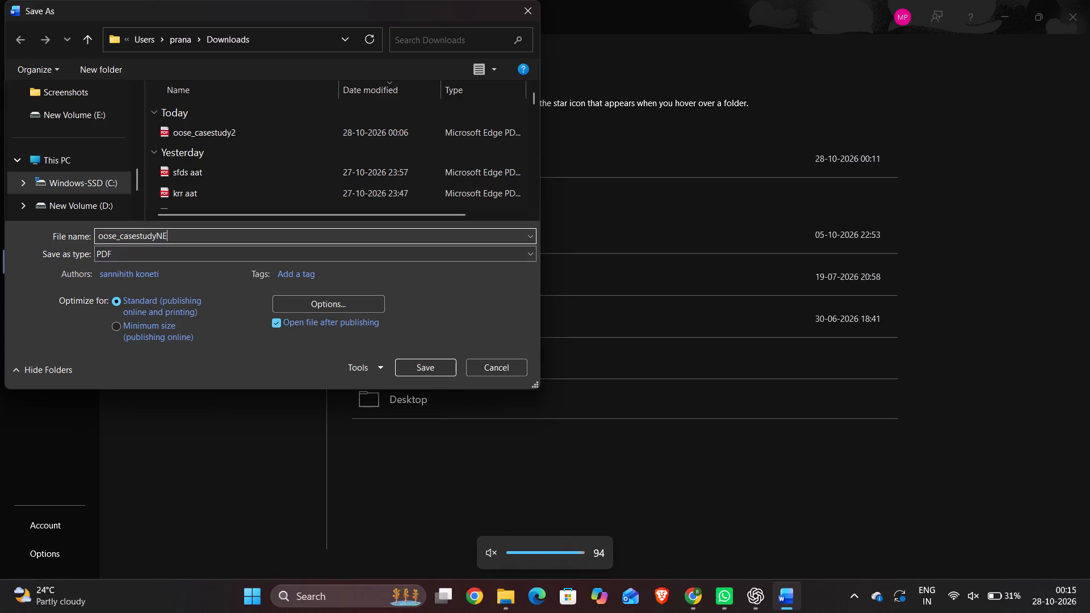
pyautogui.press('w')
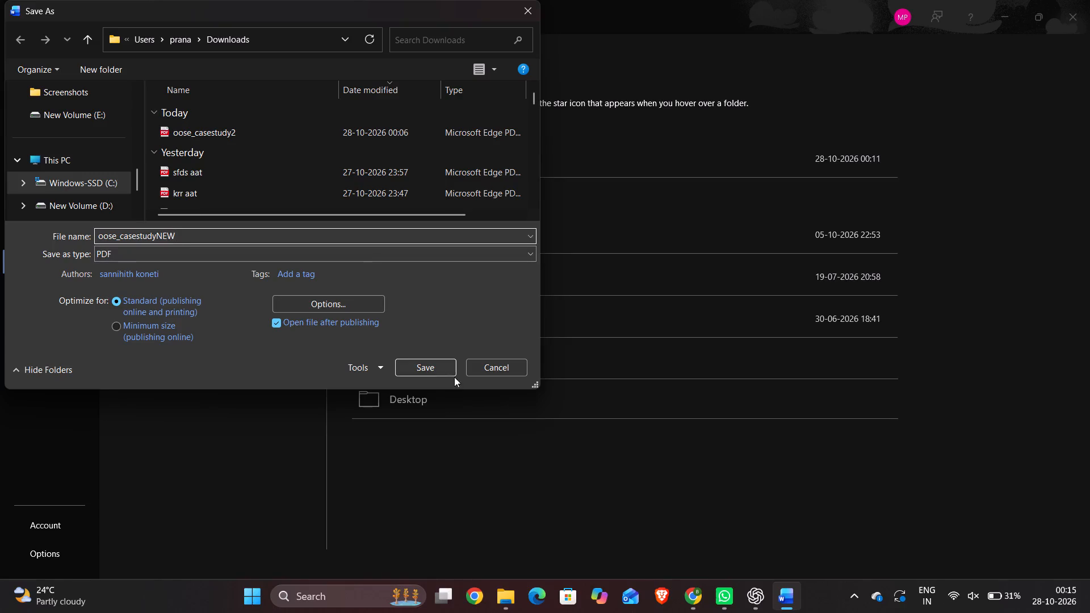
pyautogui.click(434, 367)
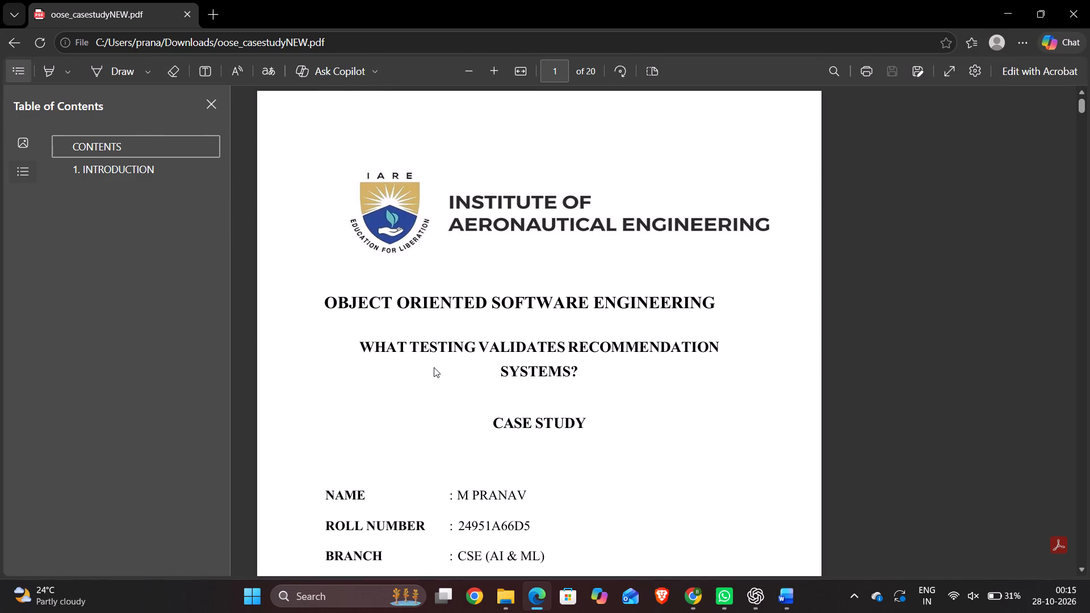
# Hide the PDF's table of contents sidebar and check the cover page details and the CONTENTS table in oose_casestudyNEW.pdf.
pyautogui.click(215, 102)
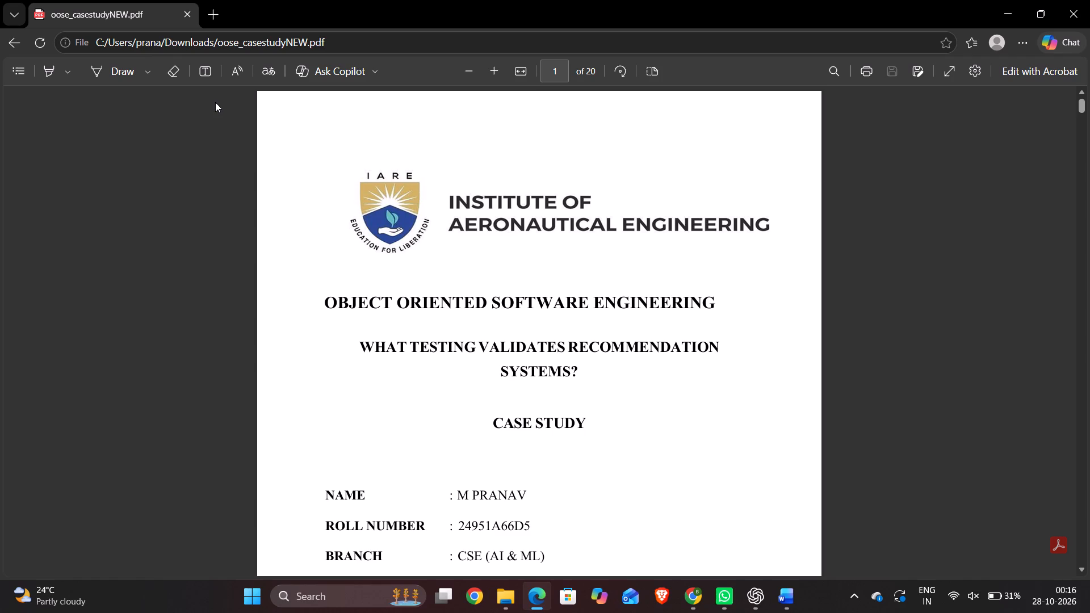
pyautogui.scroll(-5, 215, 102)
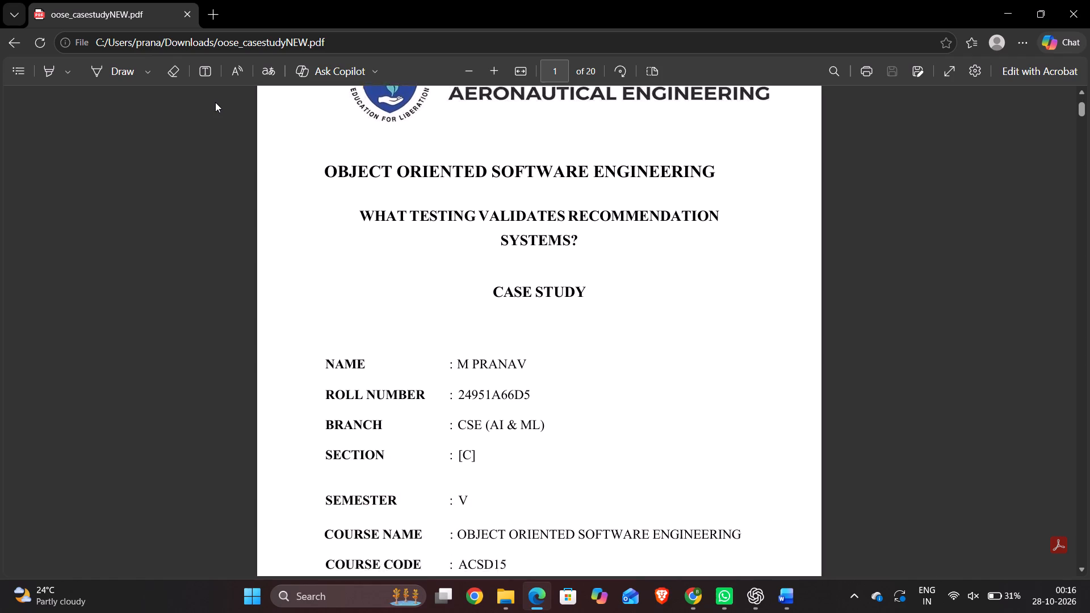
pyautogui.scroll(-2, 215, 102)
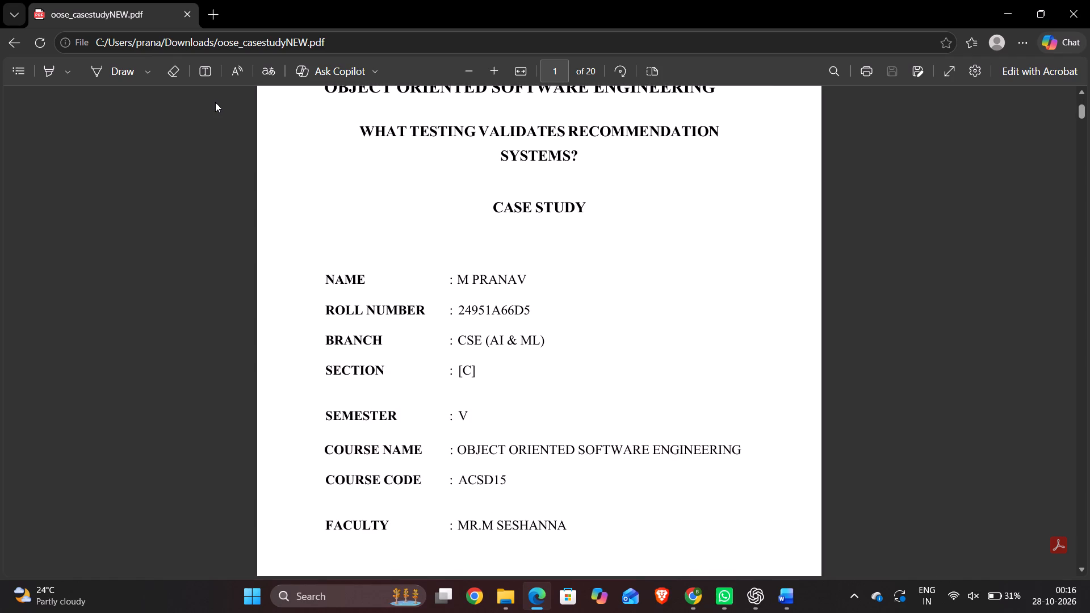
pyautogui.scroll(-1, 215, 102)
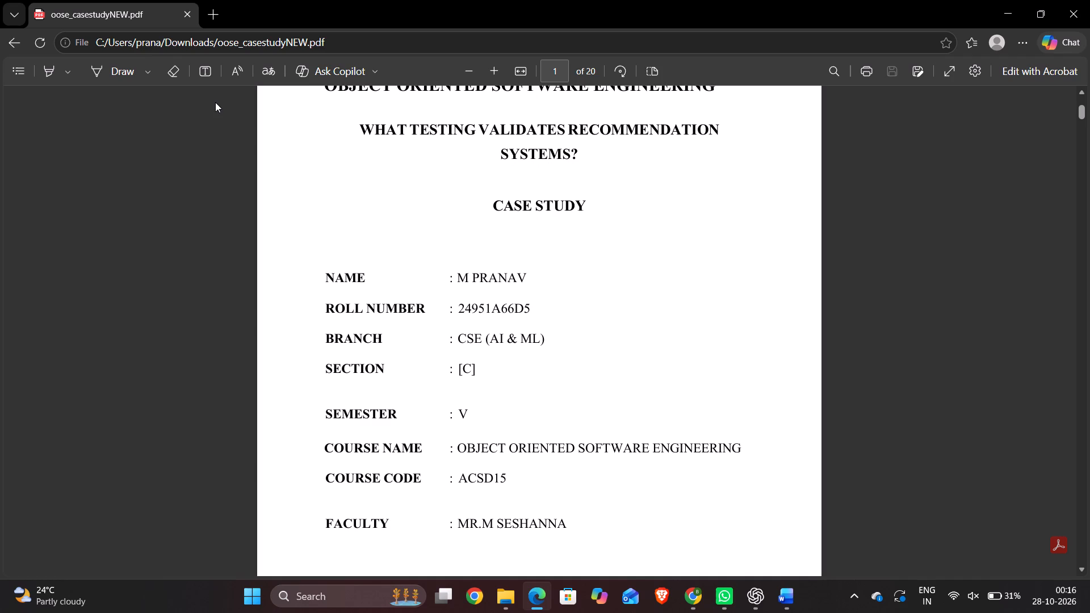
pyautogui.scroll(-3, 215, 102)
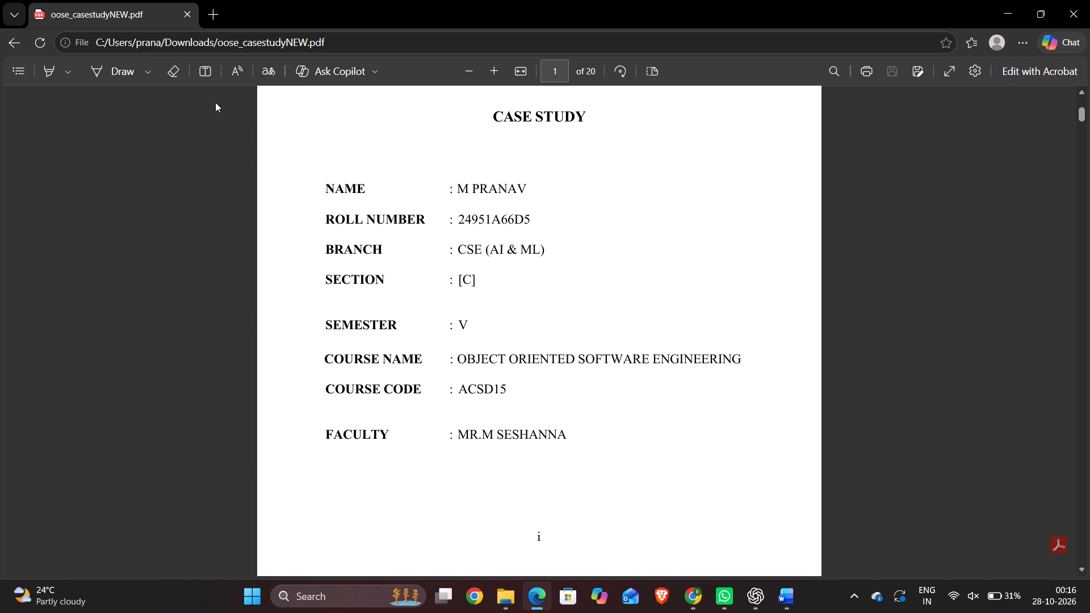
pyautogui.scroll(-4, 215, 102)
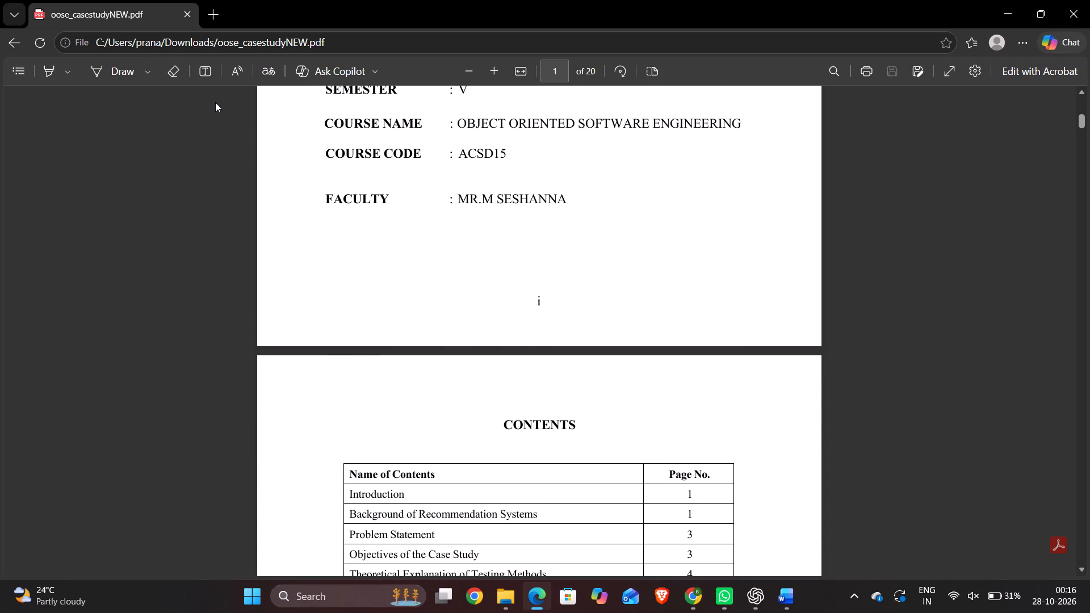
pyautogui.scroll(-7, 215, 102)
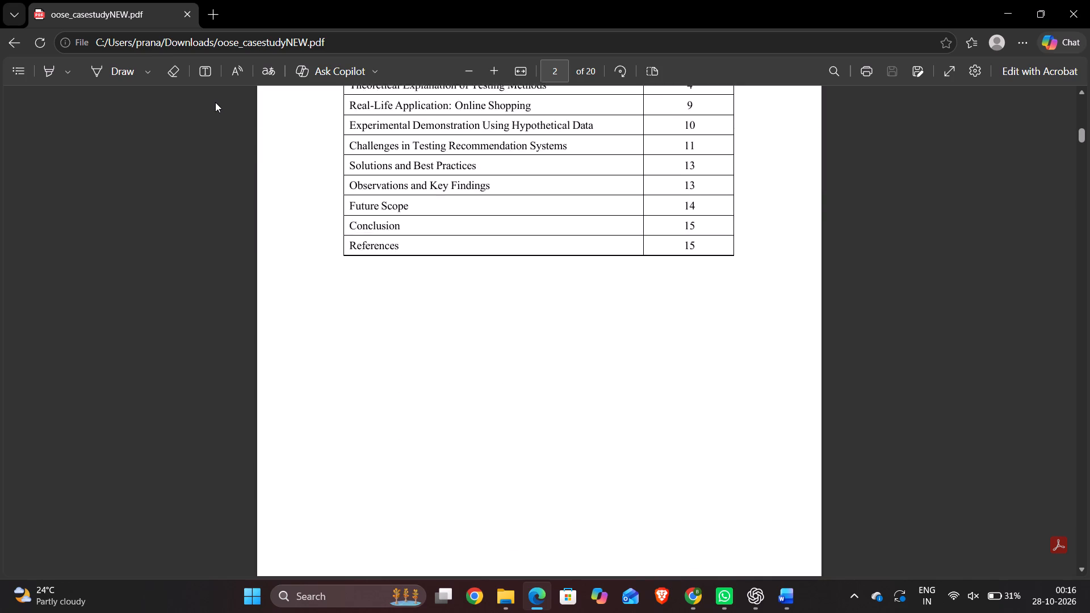
# Review the headings, page breaks and body text of the PDF from the background section through to 13. REFERENCES.
pyautogui.scroll(-8, 215, 102)
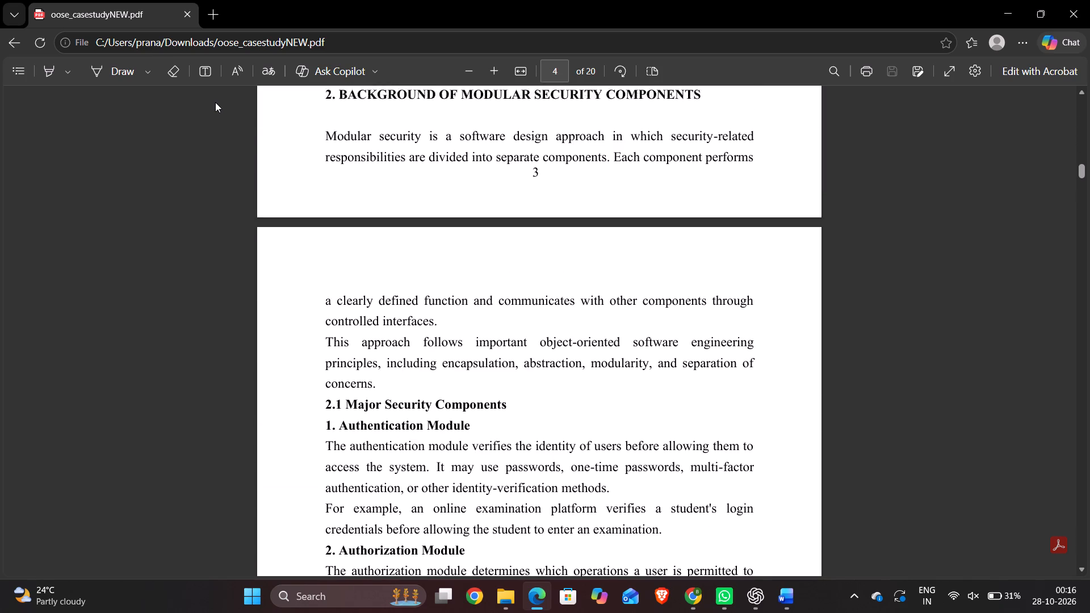
pyautogui.scroll(-8, 215, 102)
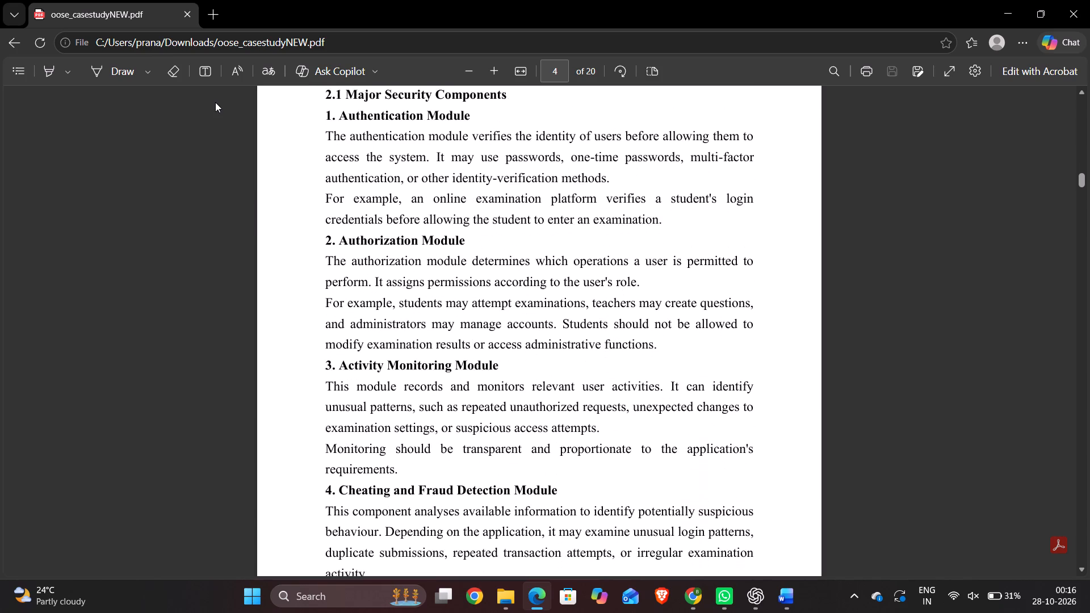
pyautogui.scroll(-5, 215, 102)
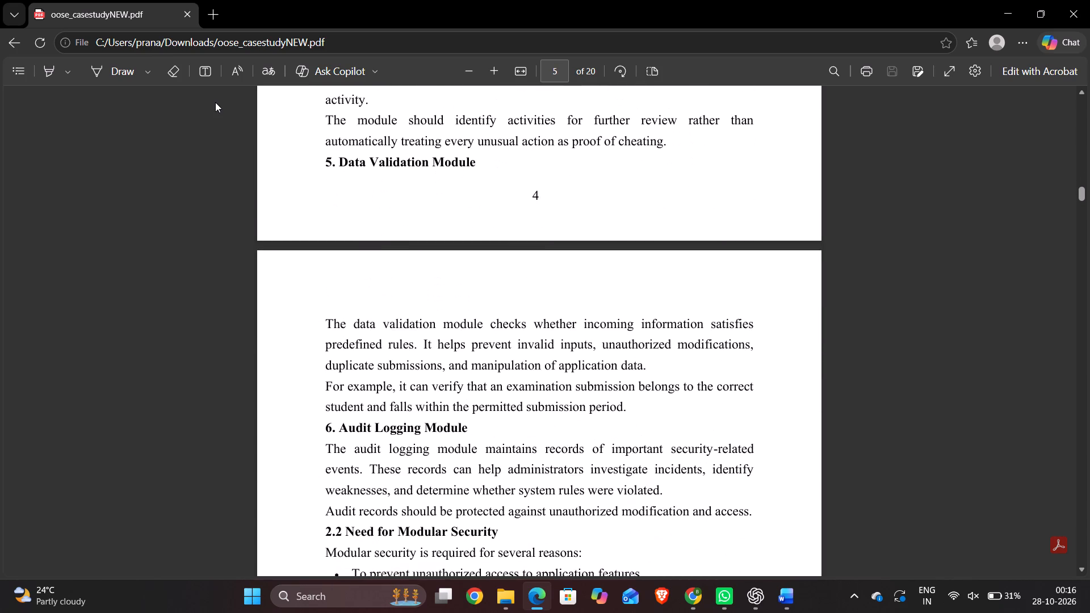
pyautogui.scroll(-9, 215, 102)
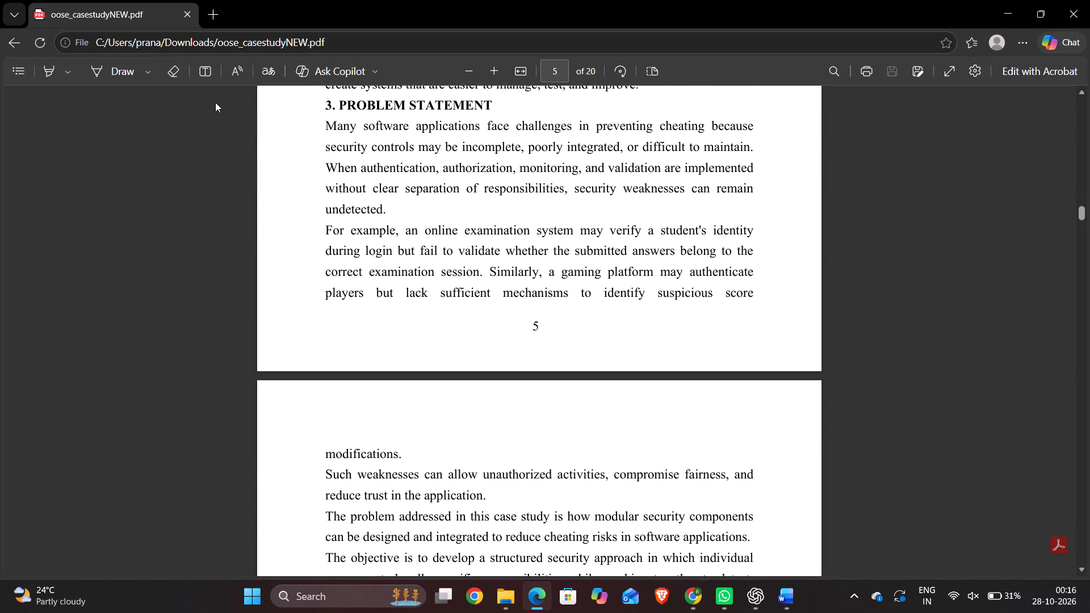
pyautogui.scroll(-2, 215, 102)
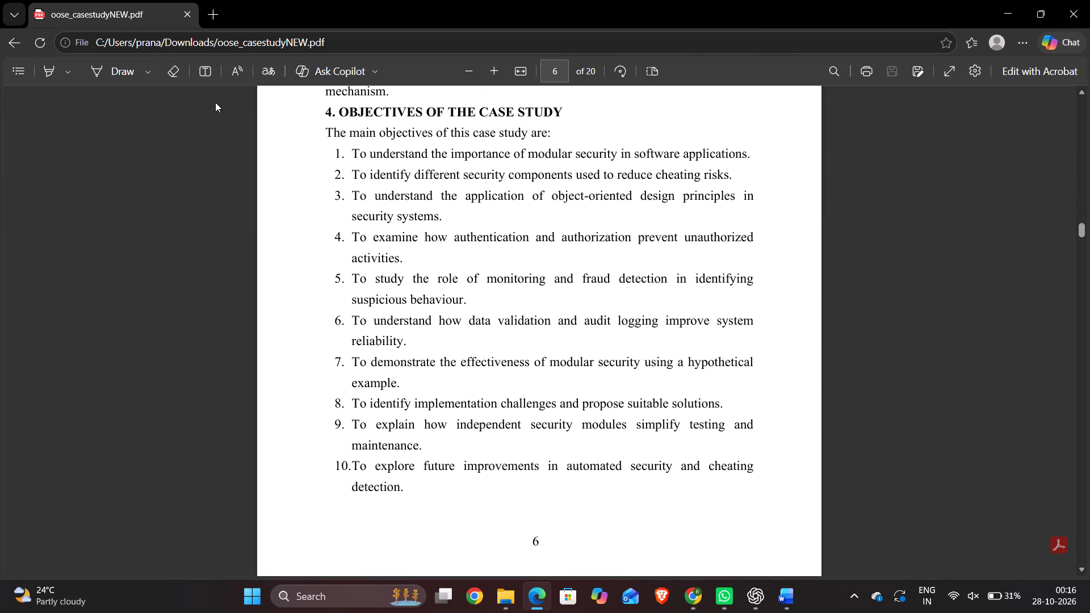
pyautogui.scroll(-8, 215, 102)
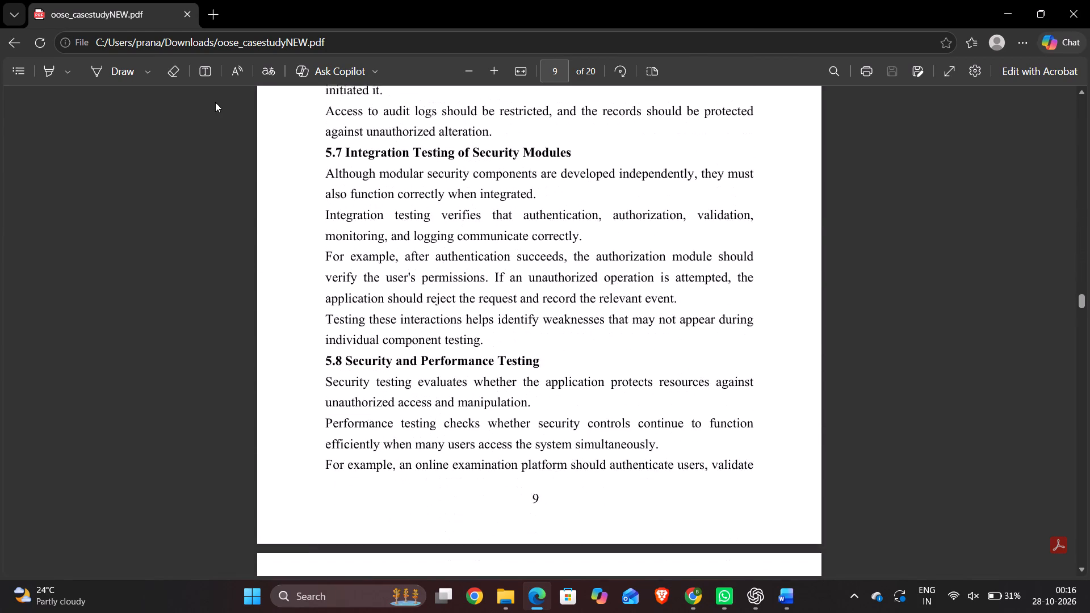
pyautogui.scroll(-7, 215, 102)
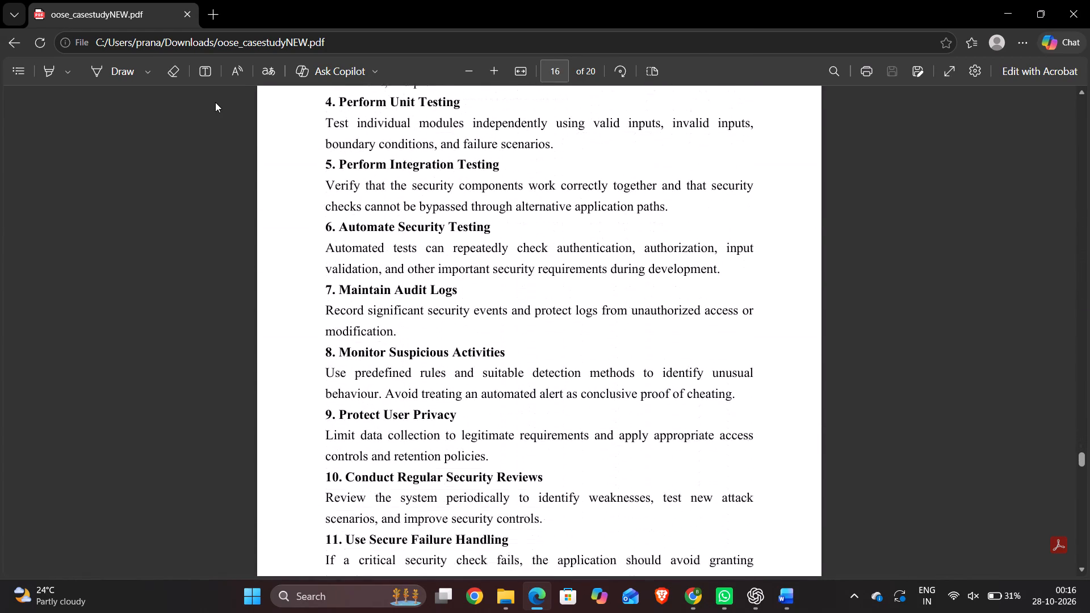
pyautogui.scroll(-6, 215, 102)
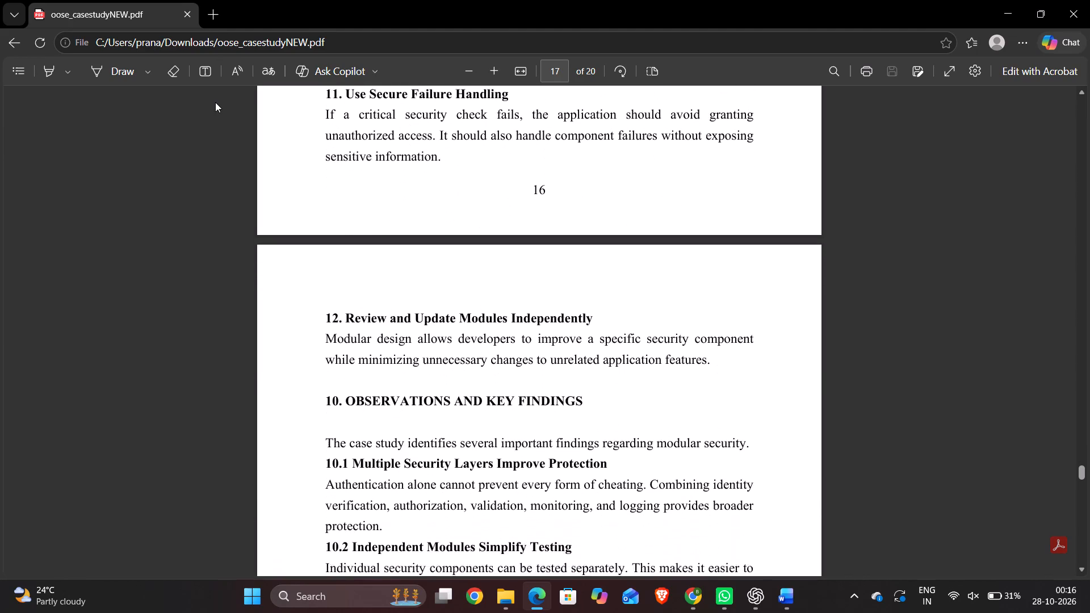
pyautogui.scroll(-10, 215, 102)
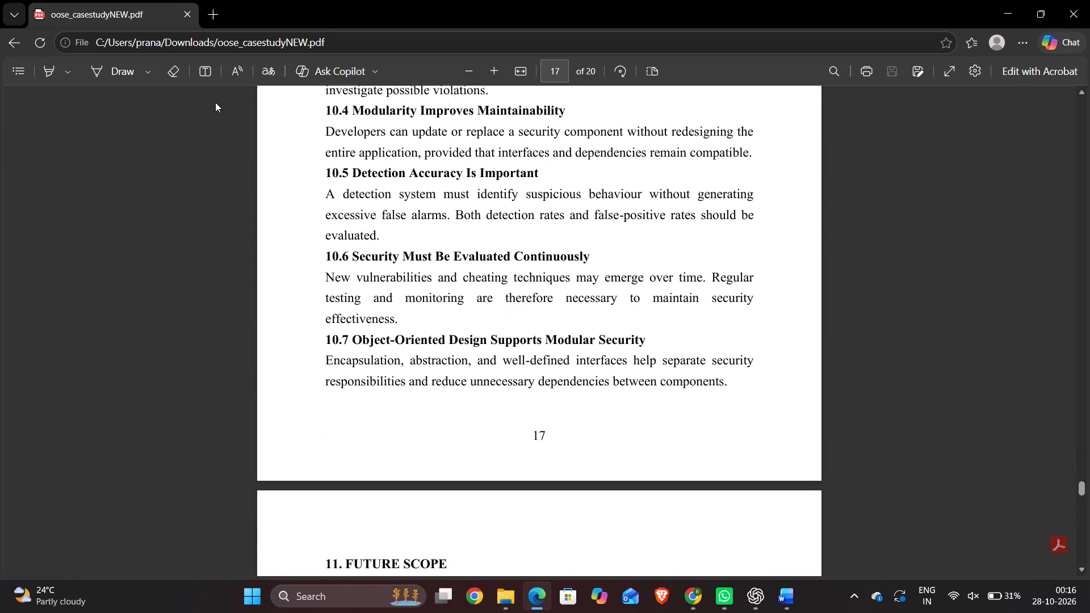
pyautogui.scroll(-6, 215, 102)
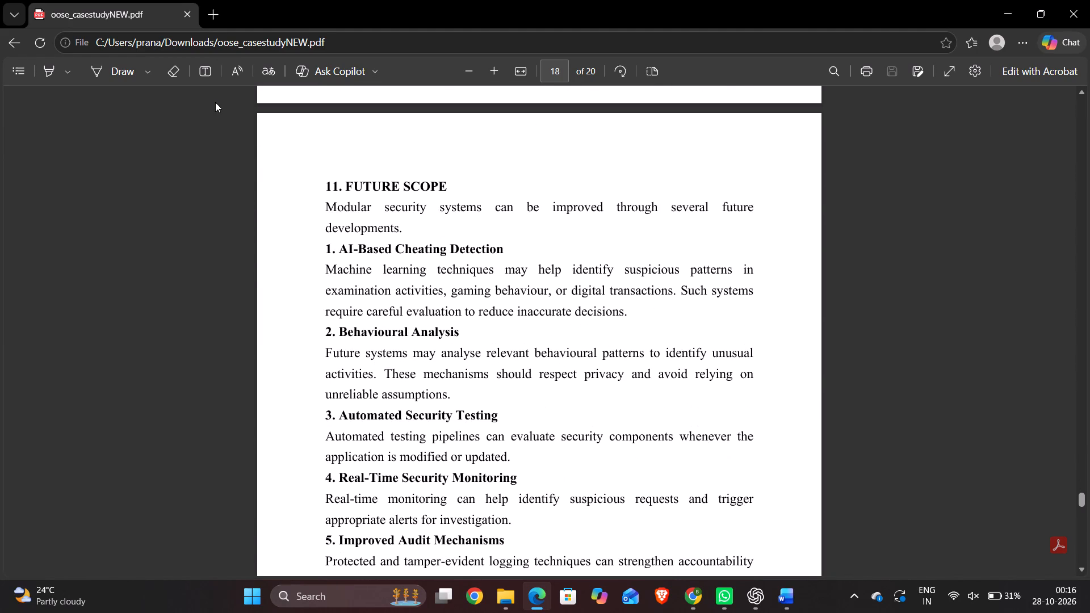
pyautogui.scroll(-8, 215, 102)
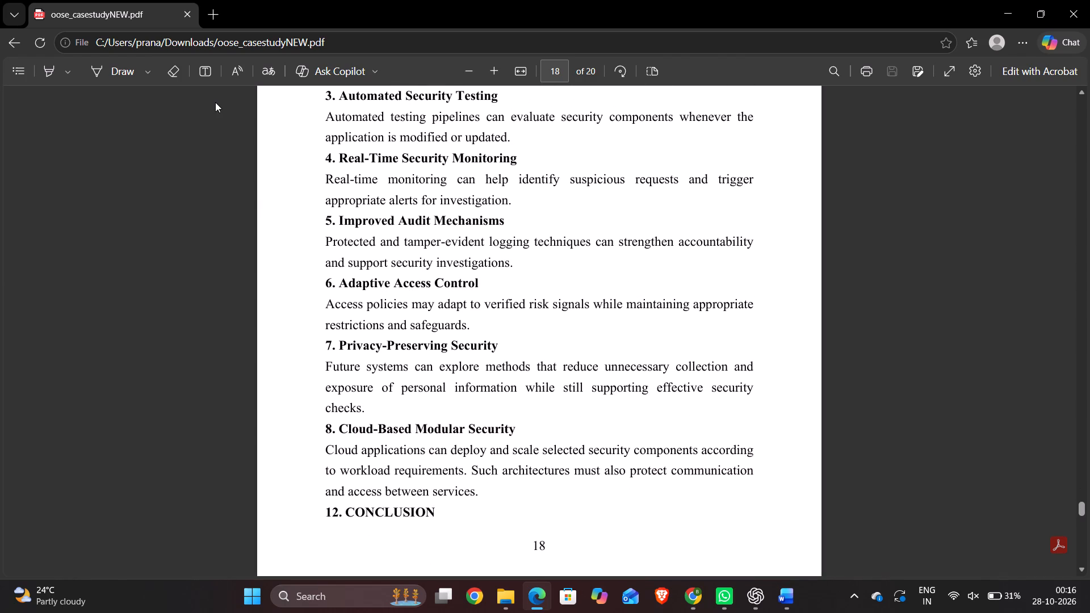
pyautogui.scroll(-5, 215, 102)
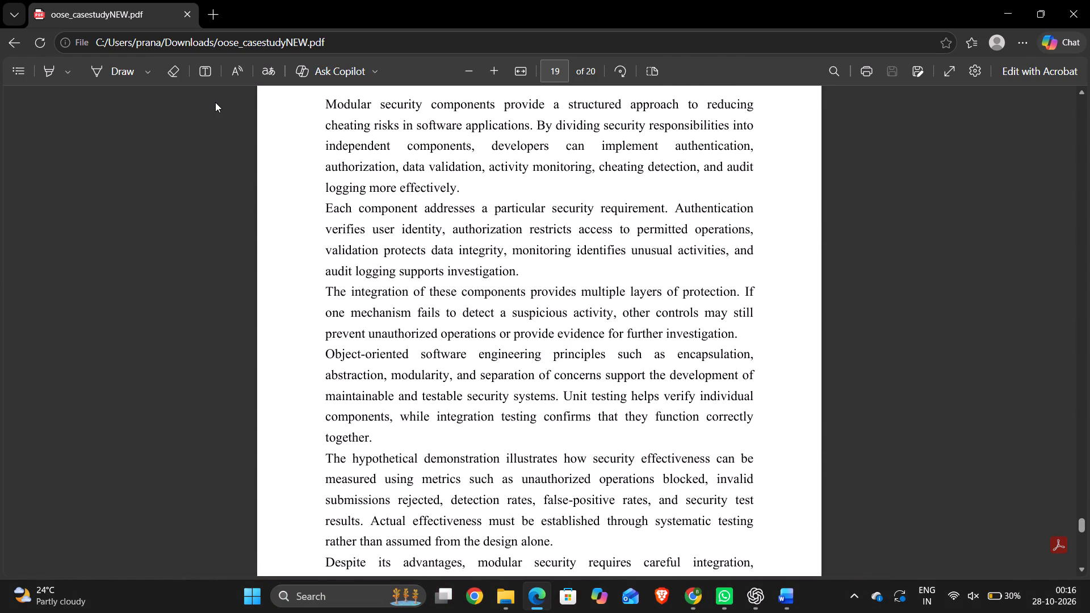
pyautogui.scroll(-3, 215, 102)
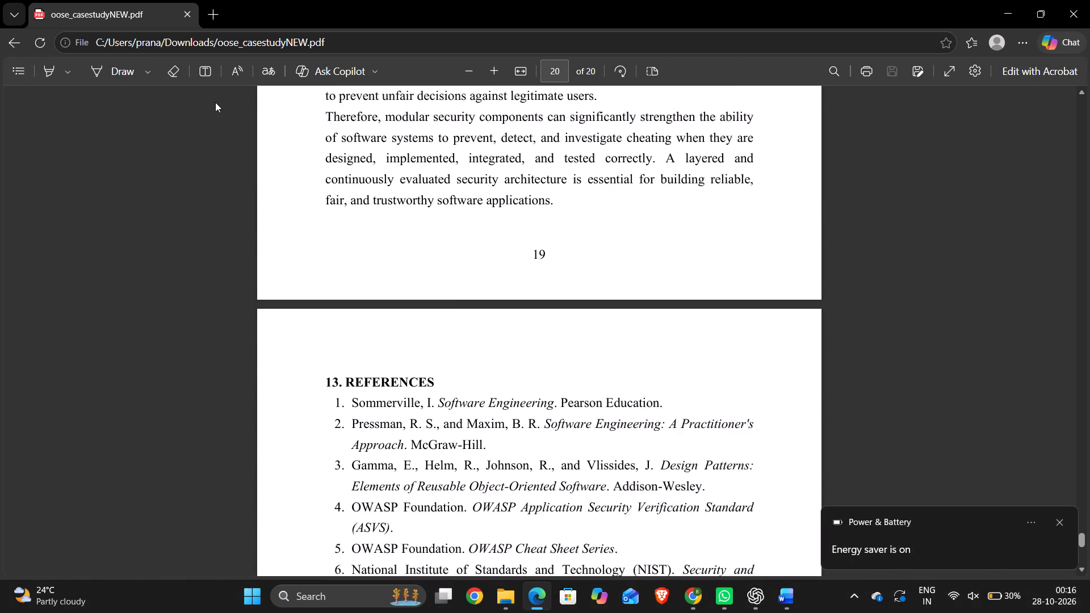
# Check the references list through the PDF's last page and compare the CONTENTS table's page numbers with where the sections start.
pyautogui.scroll(-11, 215, 102)
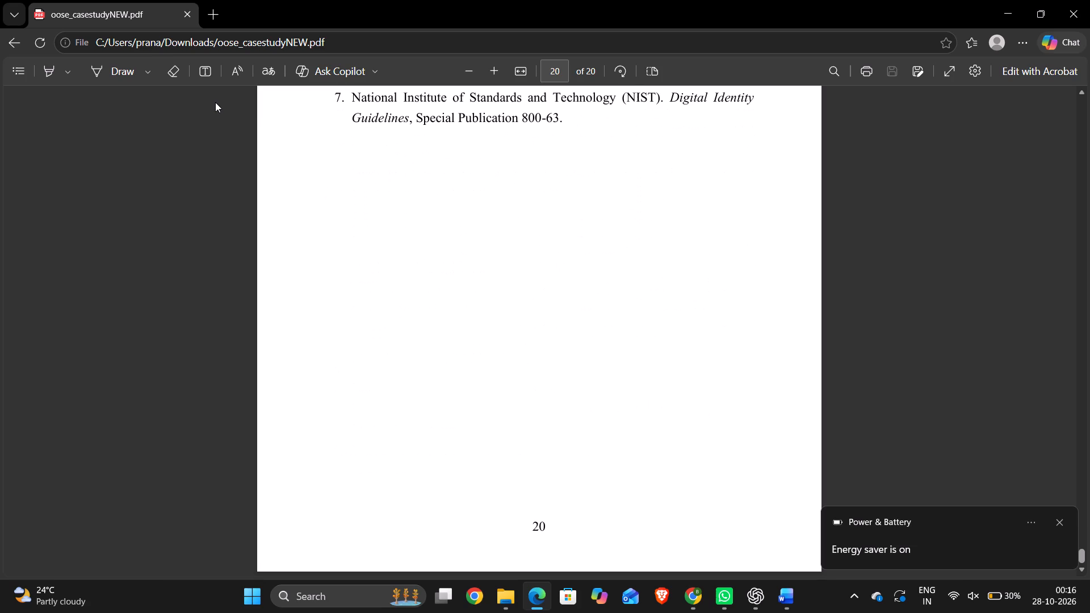
pyautogui.scroll(-4, 215, 102)
pyautogui.scroll(5, 215, 102)
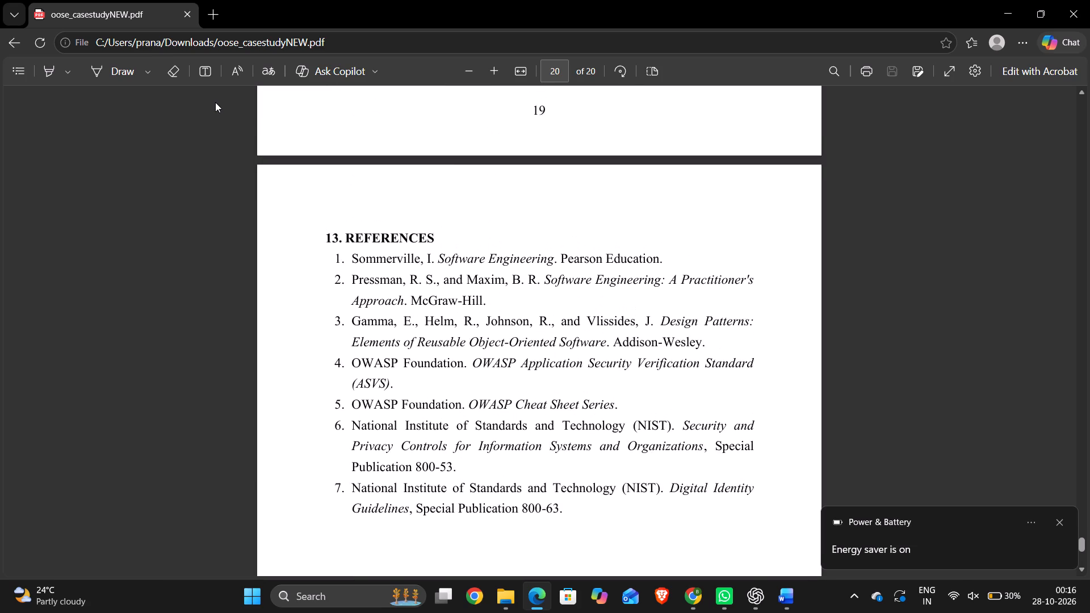
pyautogui.scroll(8, 215, 102)
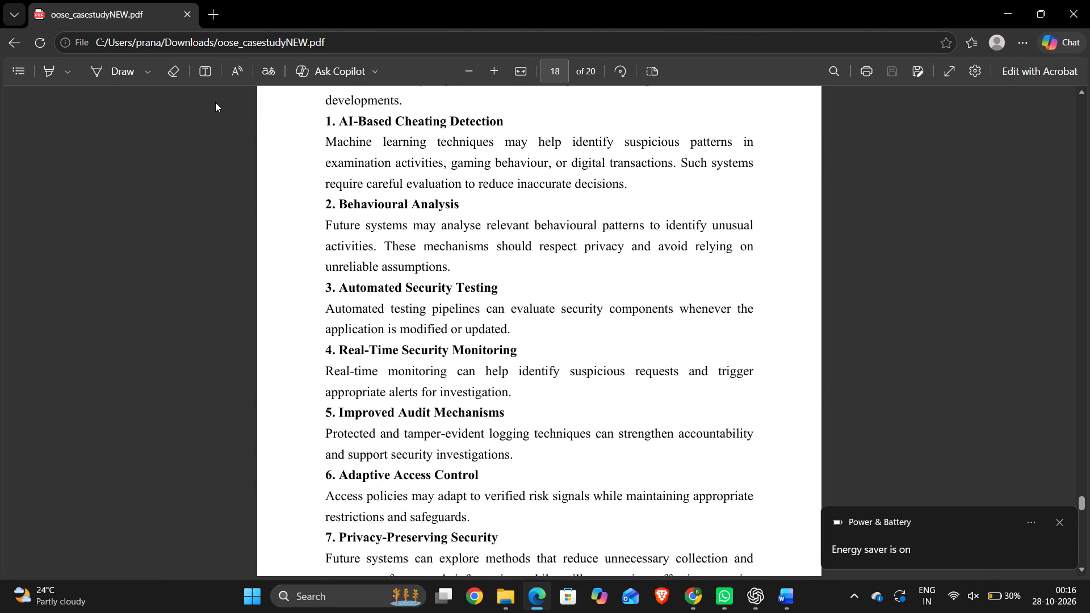
pyautogui.scroll(20, 215, 102)
pyautogui.scroll(20, 215, 102)
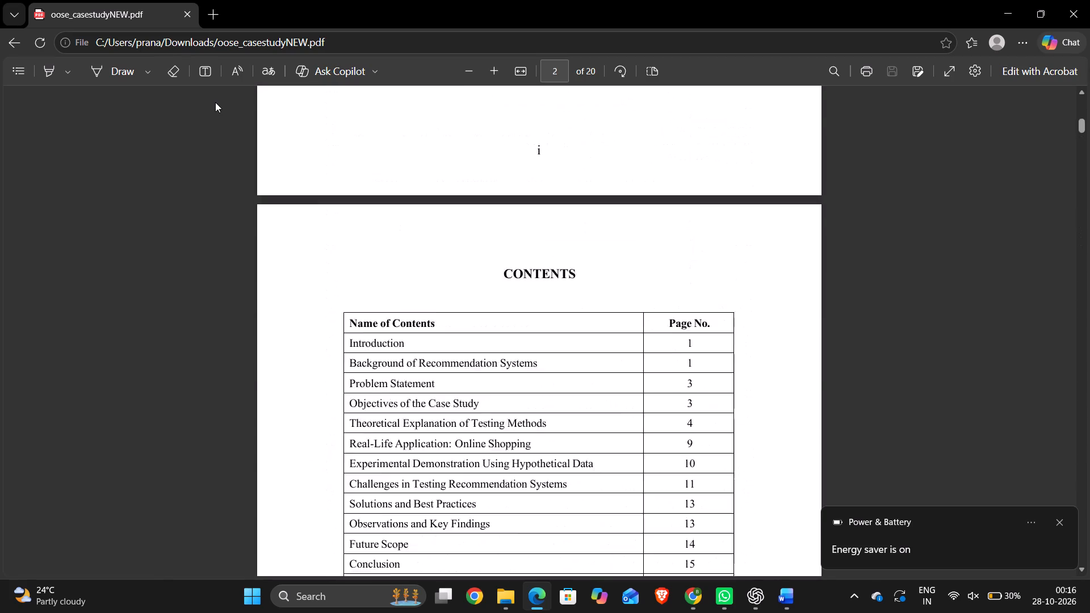
pyautogui.scroll(-14, 215, 102)
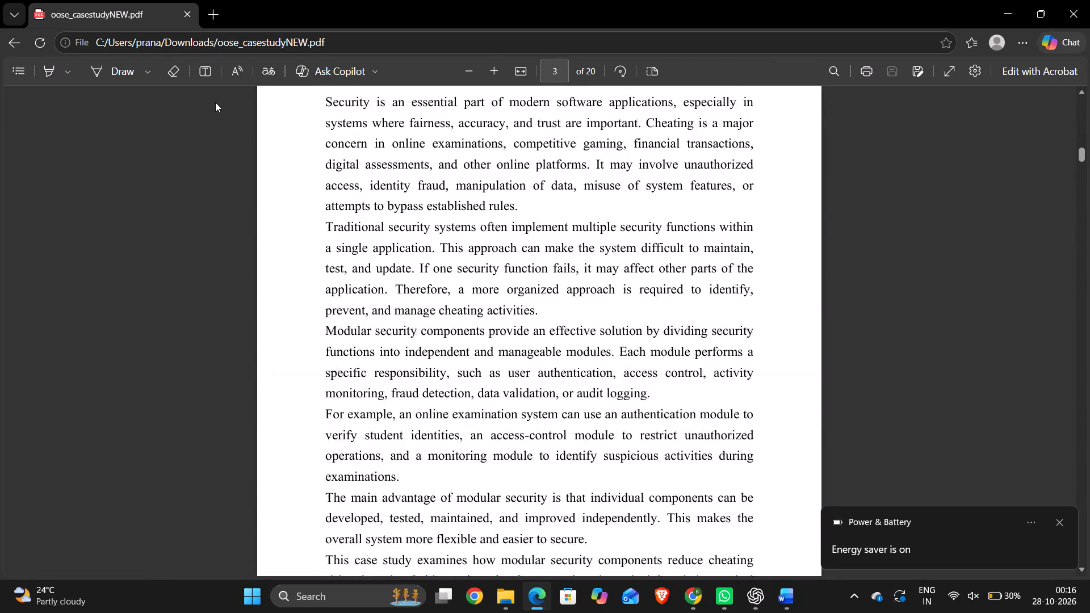
pyautogui.scroll(9, 215, 102)
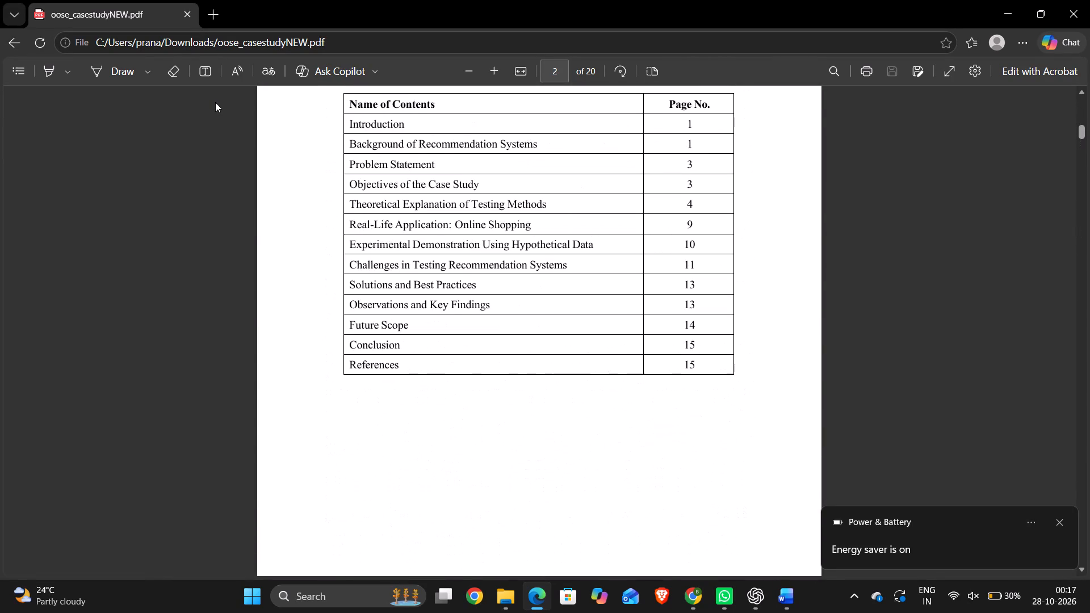
pyautogui.scroll(-20, 215, 102)
pyautogui.scroll(-19, 215, 102)
pyautogui.scroll(-15, 215, 102)
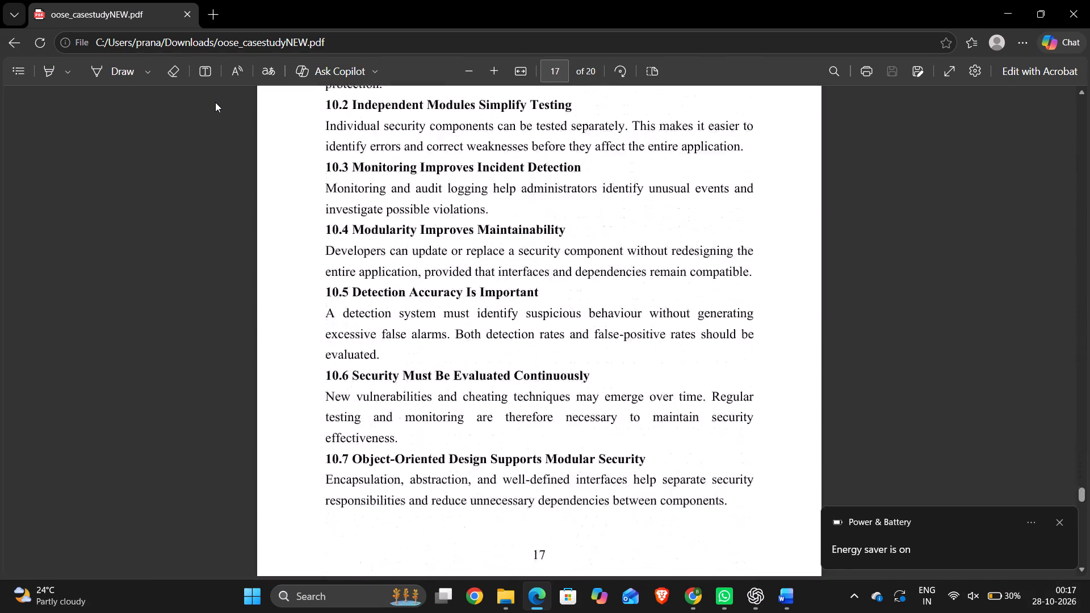
pyautogui.scroll(-3, 215, 102)
pyautogui.scroll(10, 215, 102)
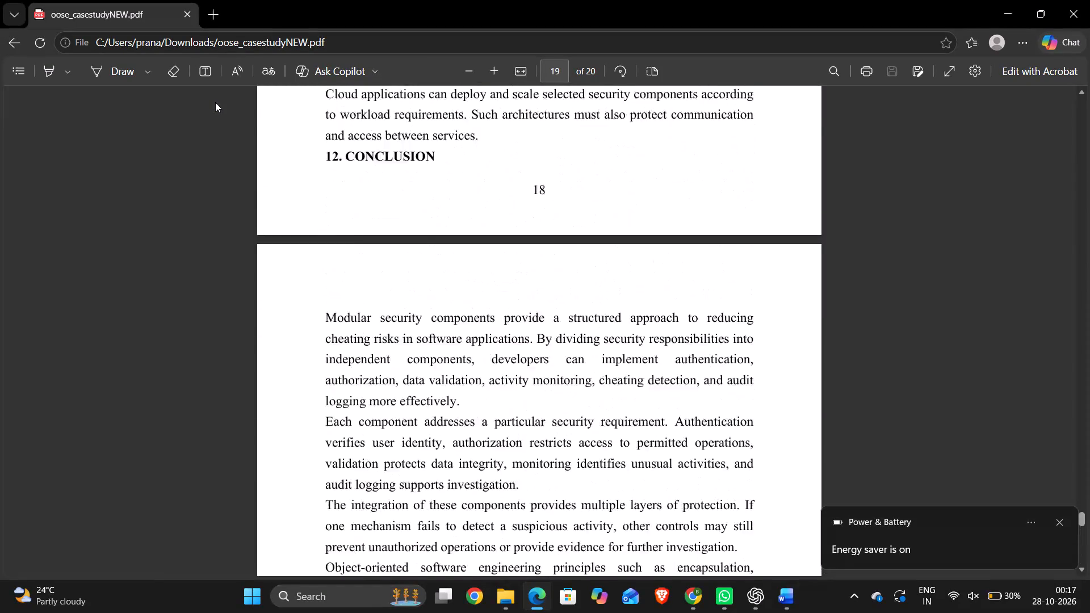
pyautogui.scroll(10, 215, 102)
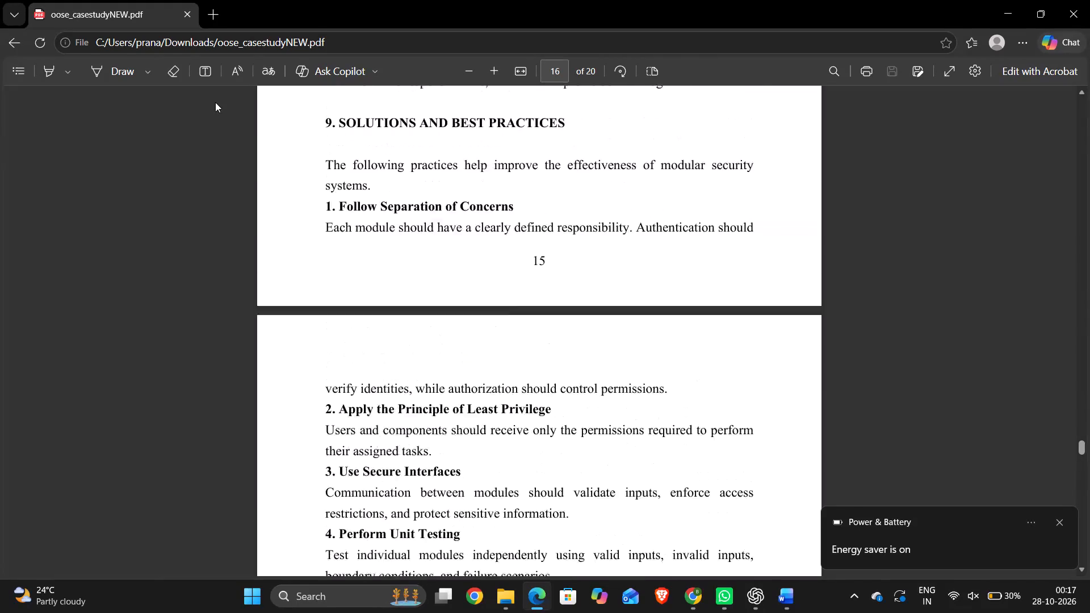
pyautogui.scroll(10, 215, 102)
pyautogui.scroll(20, 215, 102)
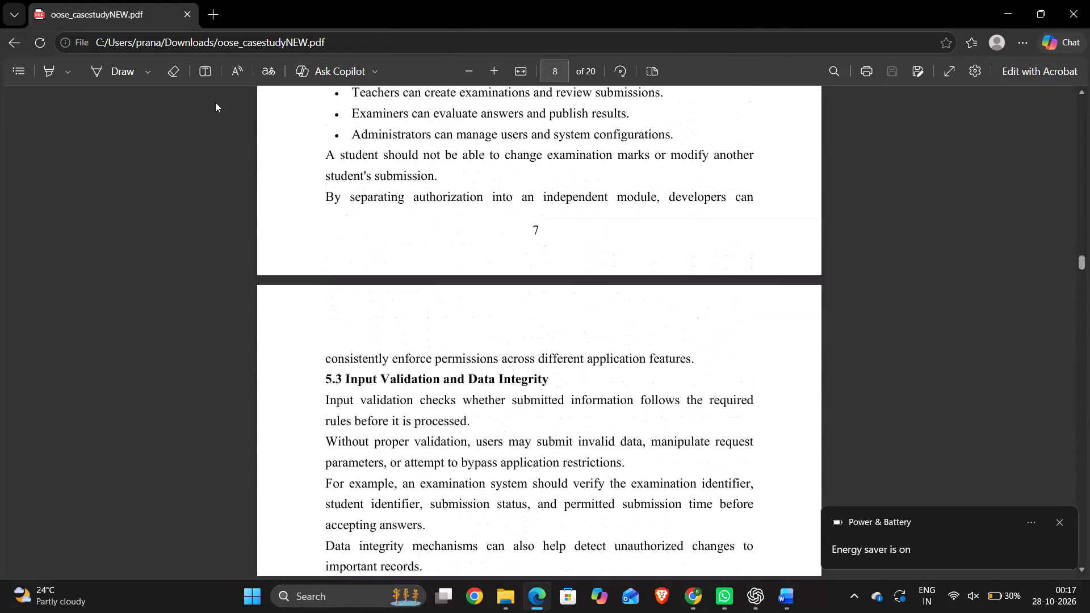
pyautogui.scroll(17, 215, 102)
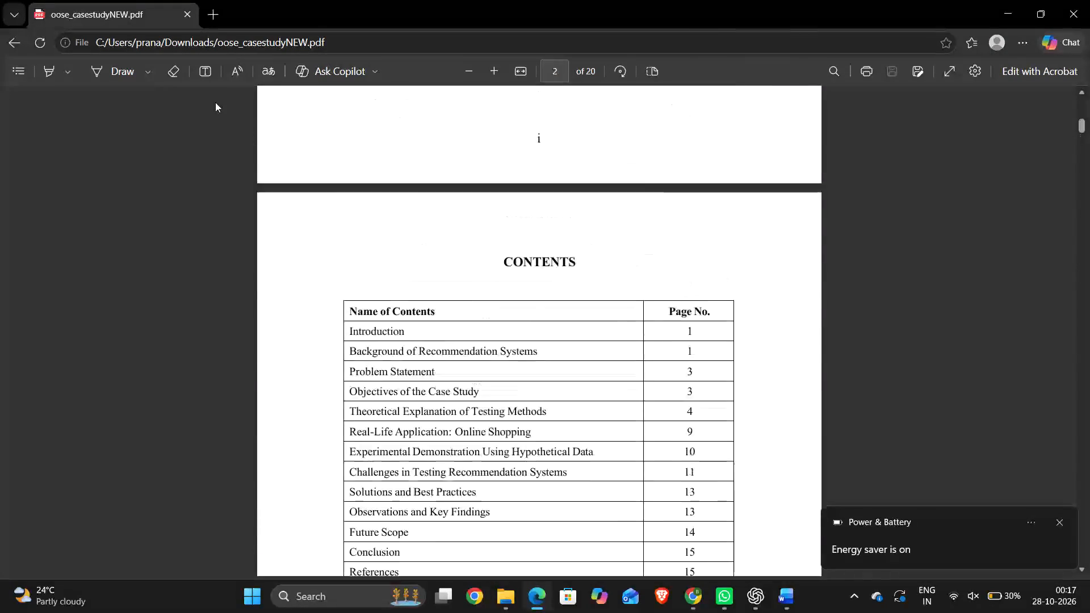
pyautogui.scroll(-6, 215, 102)
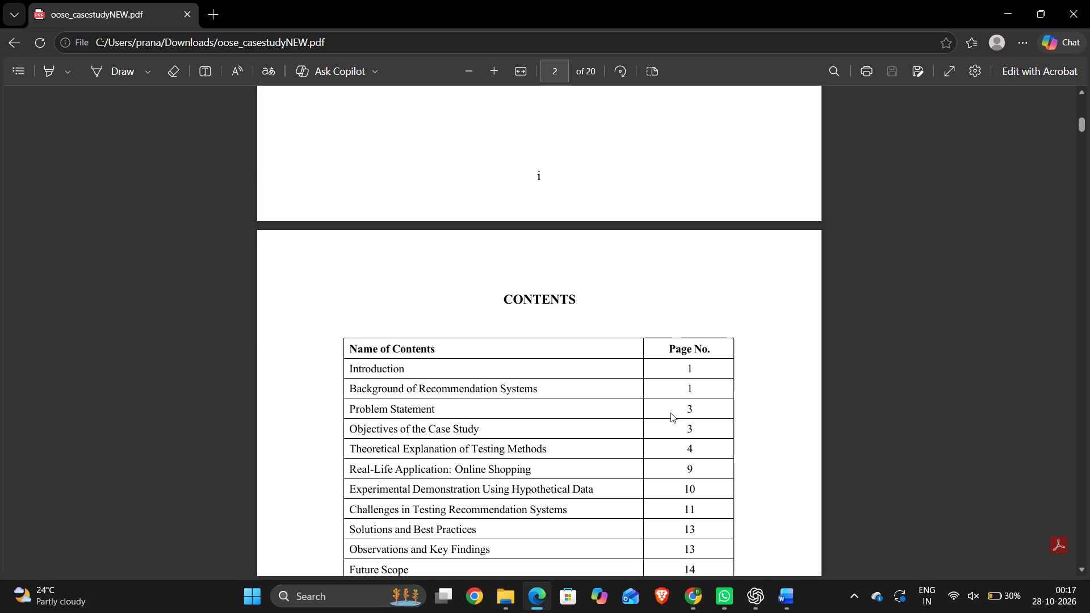
# Switch to File Explorer and delete the oose_casestudy2 PDF from the Downloads folder, keeping the Word document.
pyautogui.click(502, 588)
pyautogui.click(345, 163)
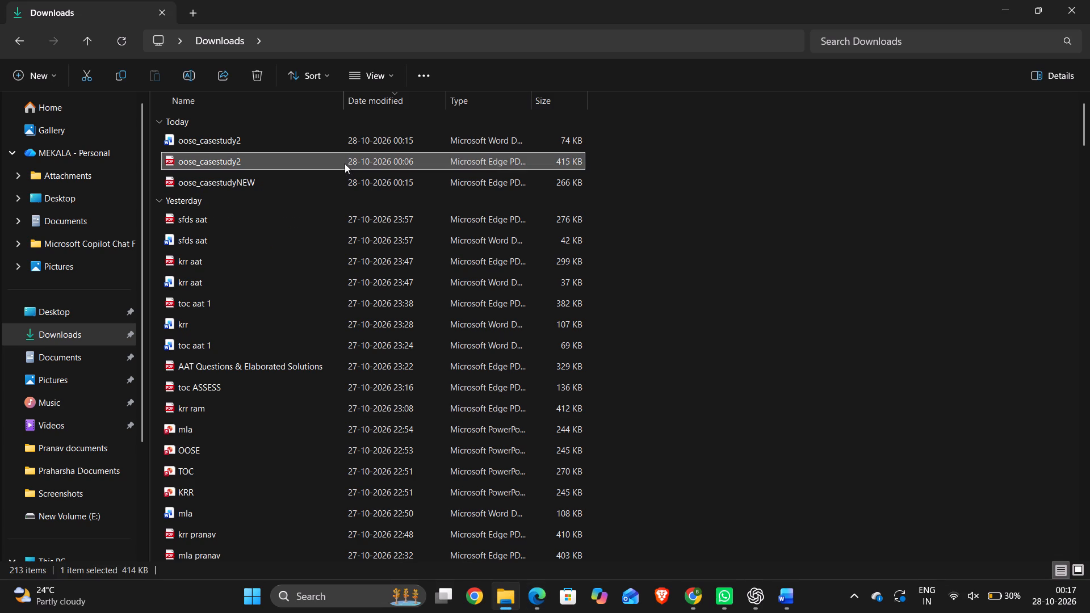
pyautogui.press('Delete')
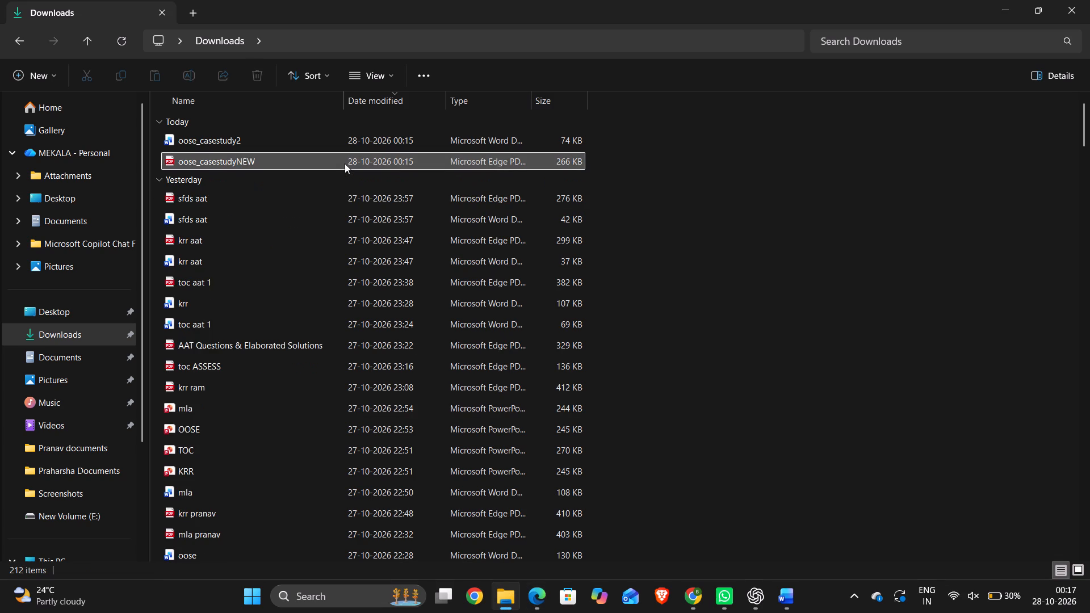
# In the oose_casestudy2 Word document, insert a blank line before 12. CONCLUSION to push the heading from page 18 onto page 19.
pyautogui.click(792, 596)
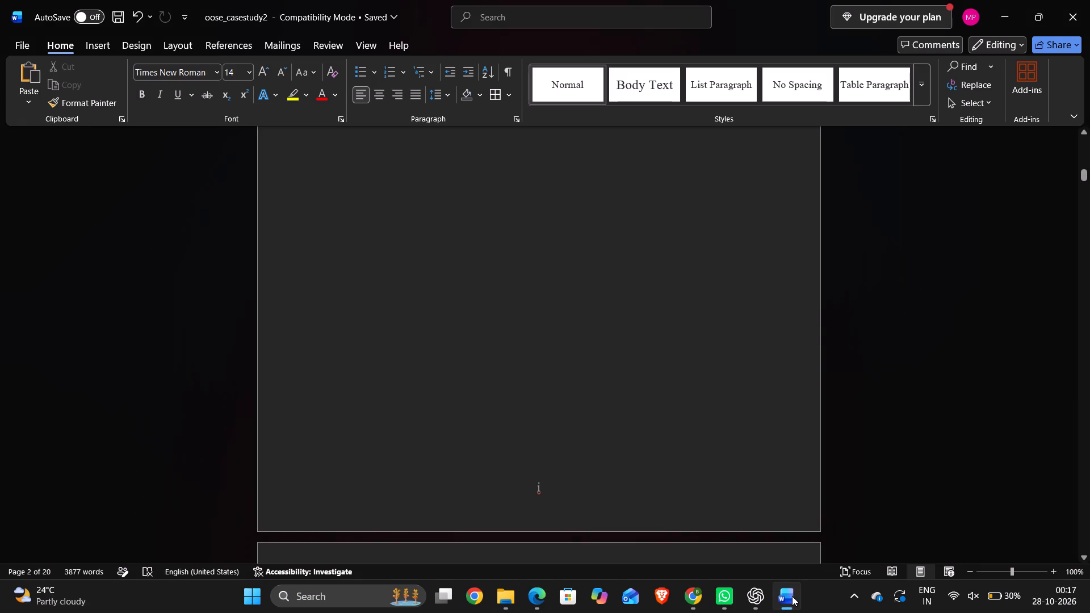
pyautogui.scroll(5, 639, 394)
pyautogui.scroll(-1, 639, 394)
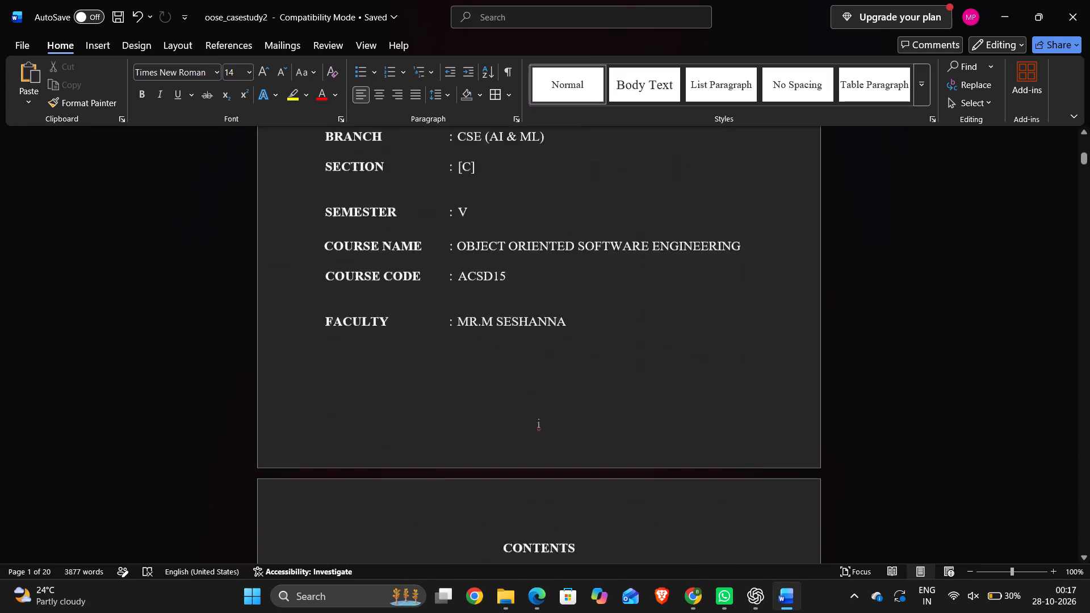
pyautogui.scroll(-1, 639, 394)
pyautogui.scroll(-20, 639, 394)
pyautogui.scroll(-20, 639, 394)
pyautogui.scroll(-8, 639, 394)
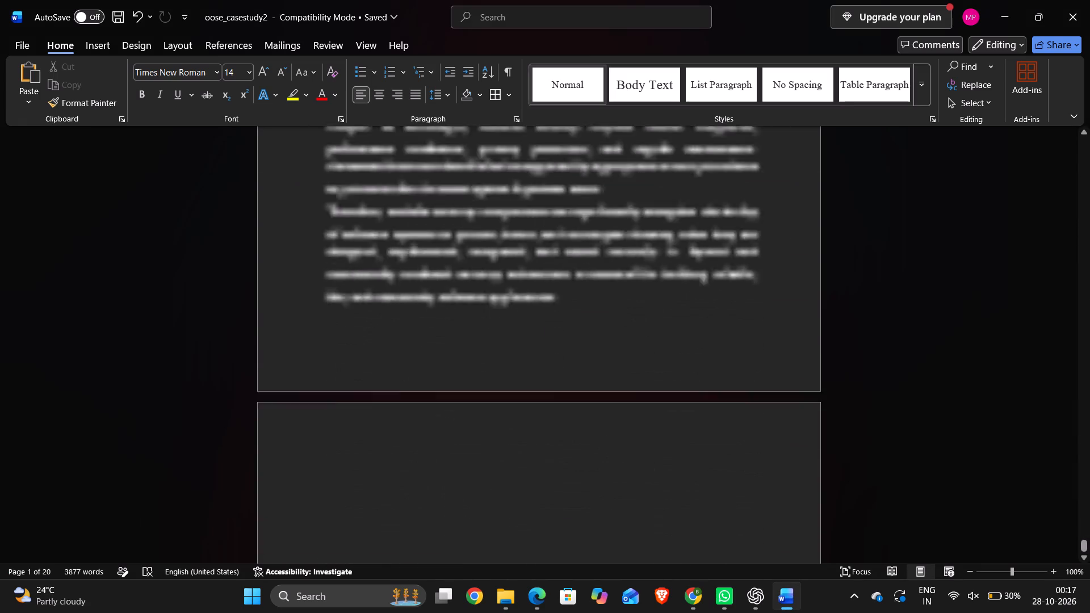
pyautogui.scroll(-11, 639, 394)
pyautogui.scroll(6, 639, 394)
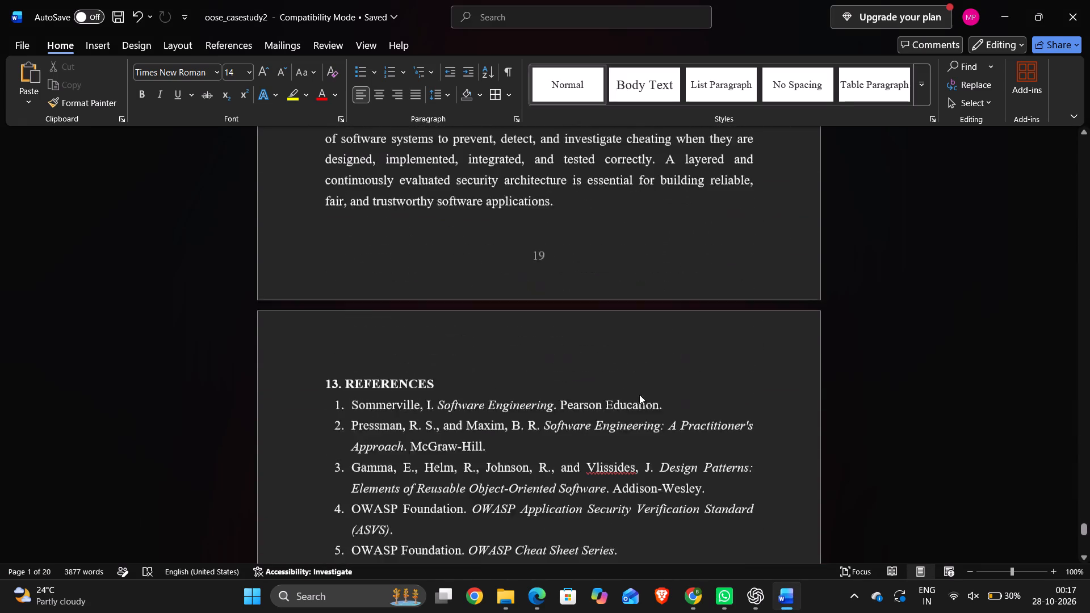
pyautogui.scroll(8, 639, 394)
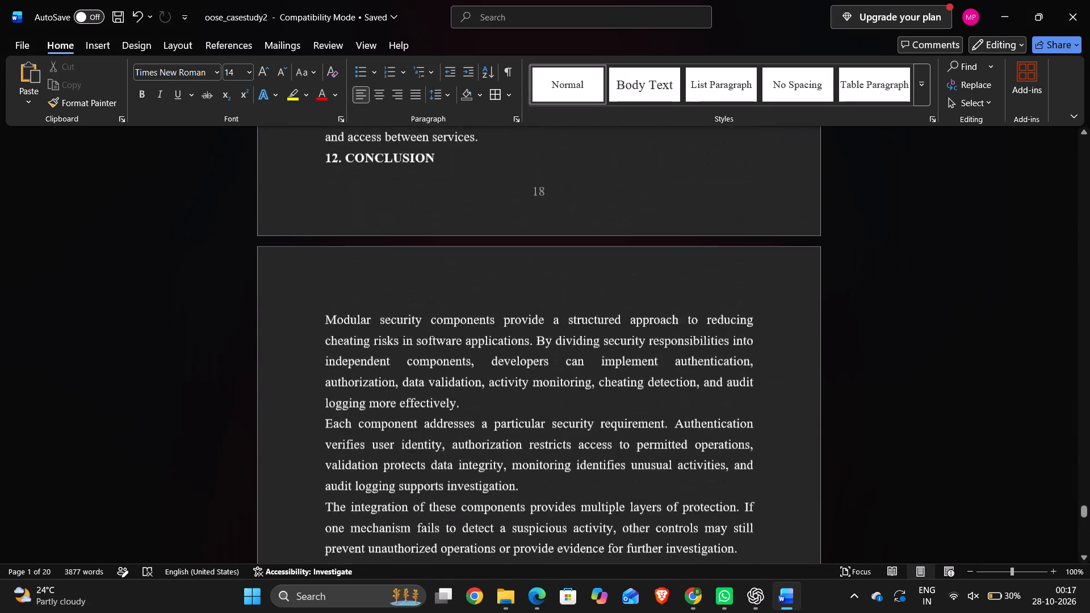
pyautogui.scroll(3, 639, 394)
pyautogui.scroll(-1, 639, 394)
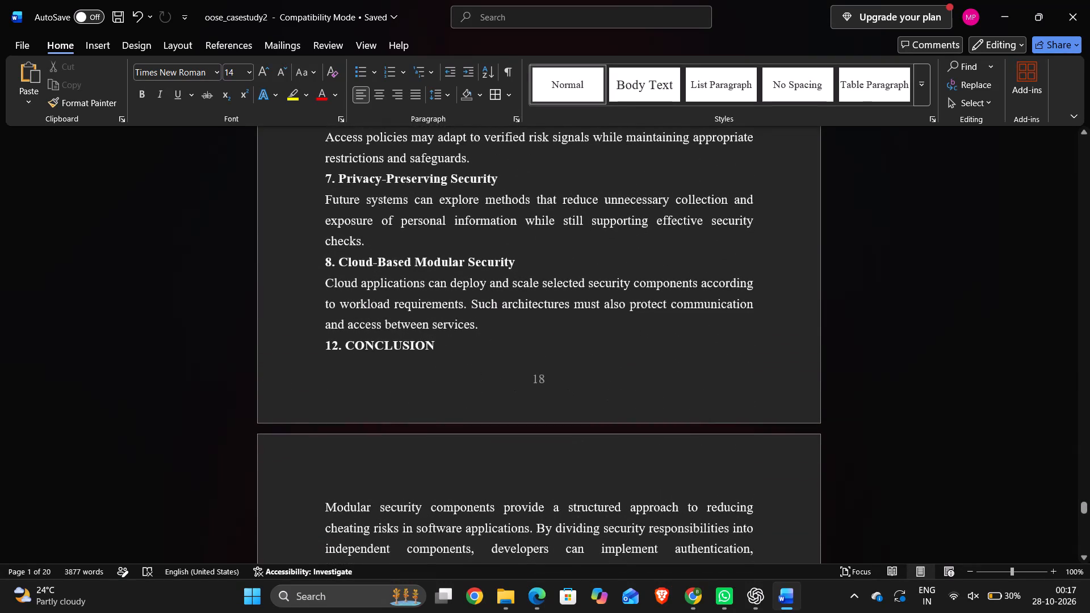
pyautogui.click(318, 338)
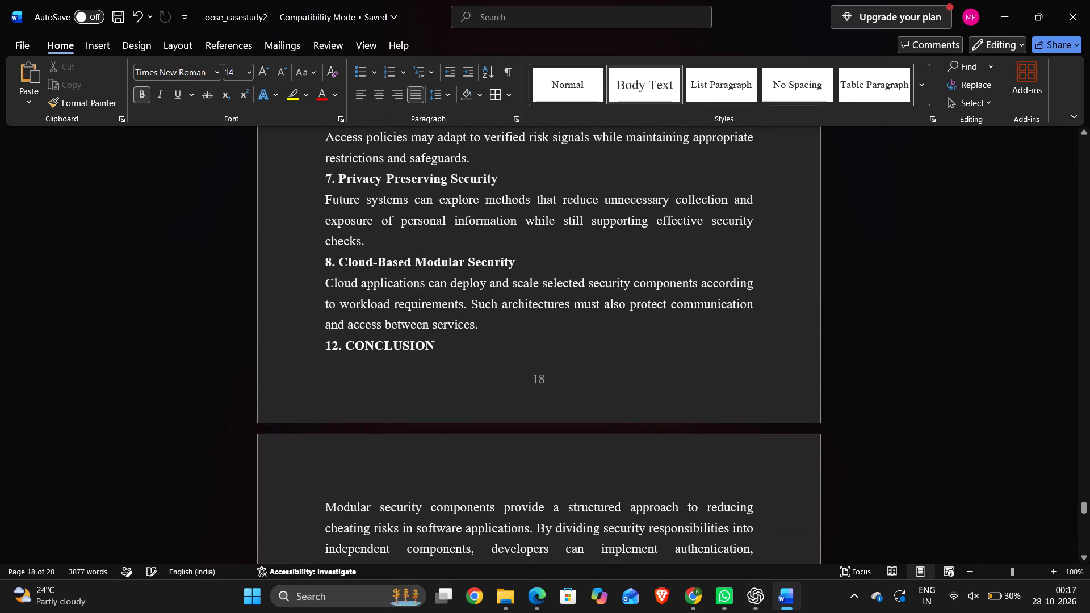
pyautogui.press('Return')
pyautogui.scroll(4, 318, 338)
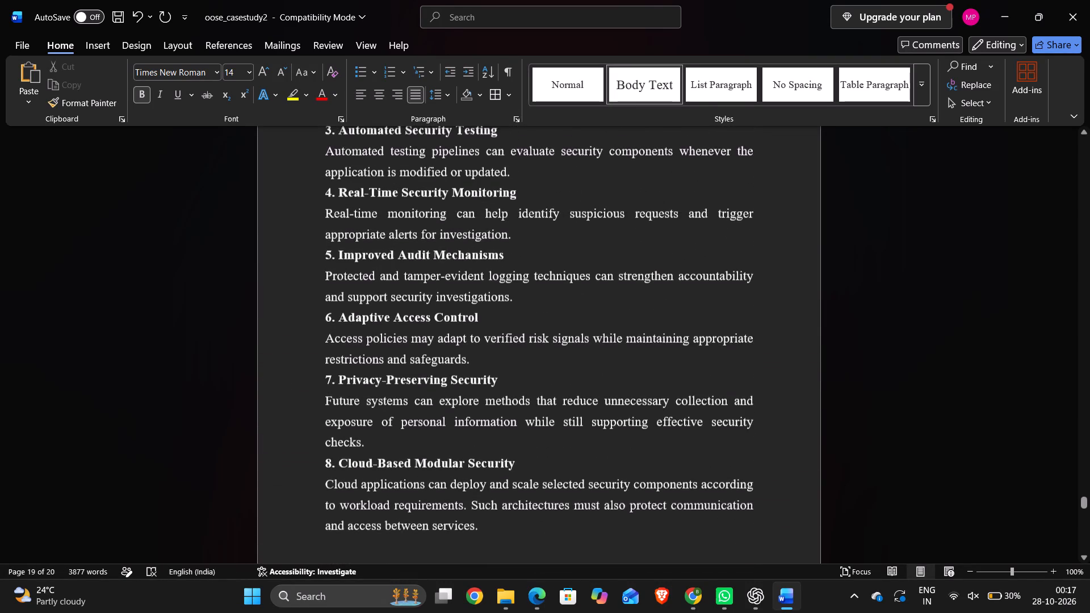
pyautogui.scroll(2, 318, 338)
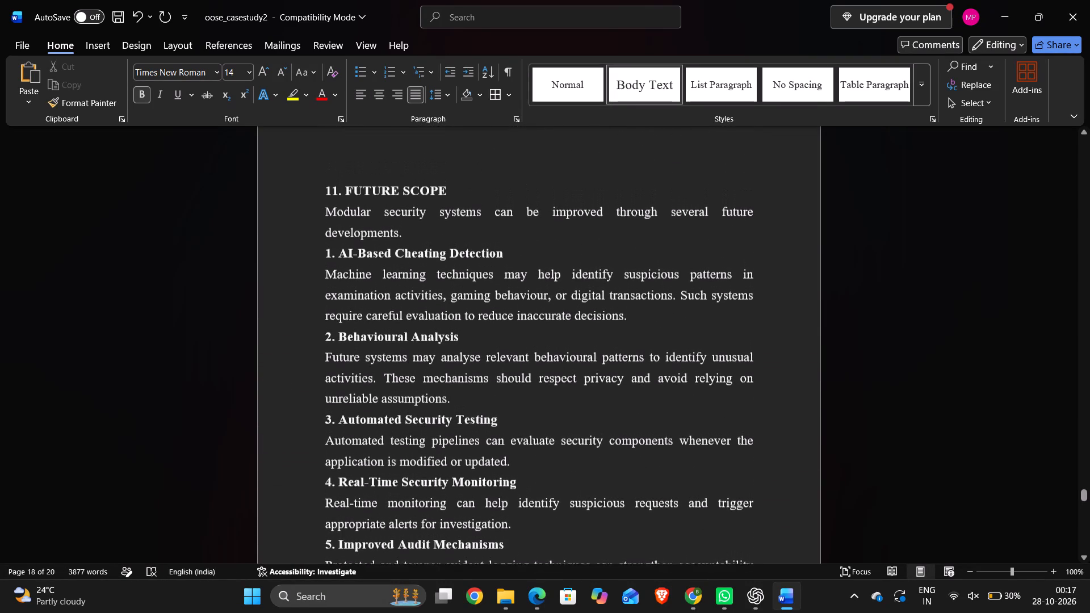
pyautogui.scroll(-2, 339, 233)
pyautogui.scroll(1, 339, 233)
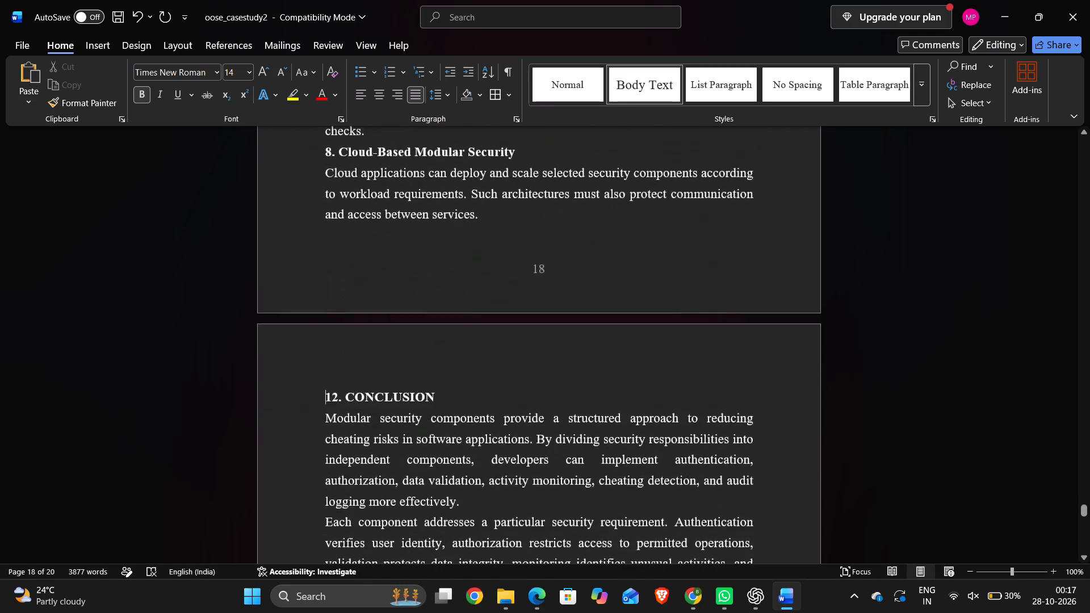
# In the CONTENTS table, set the page number of References to 20.
pyautogui.scroll(12, 339, 233)
pyautogui.scroll(14, 339, 233)
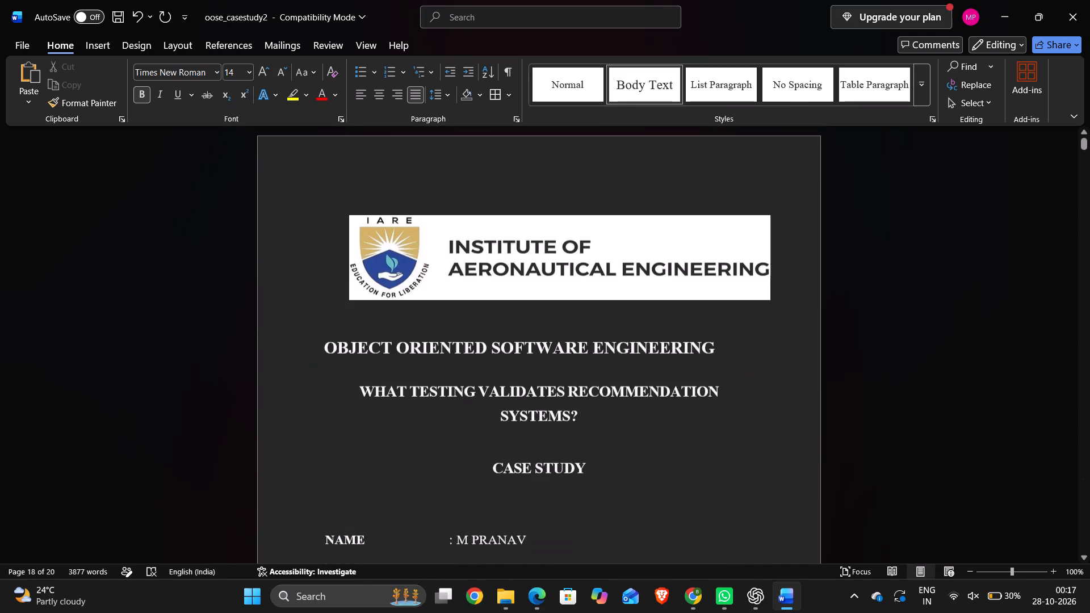
pyautogui.scroll(-5, 339, 233)
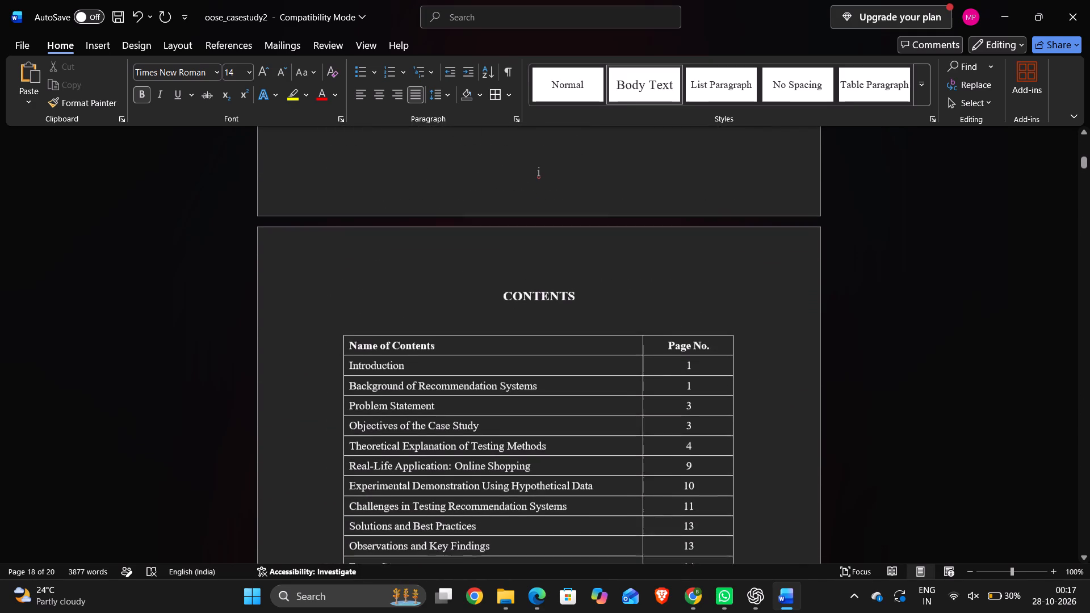
pyautogui.scroll(-2, 678, 393)
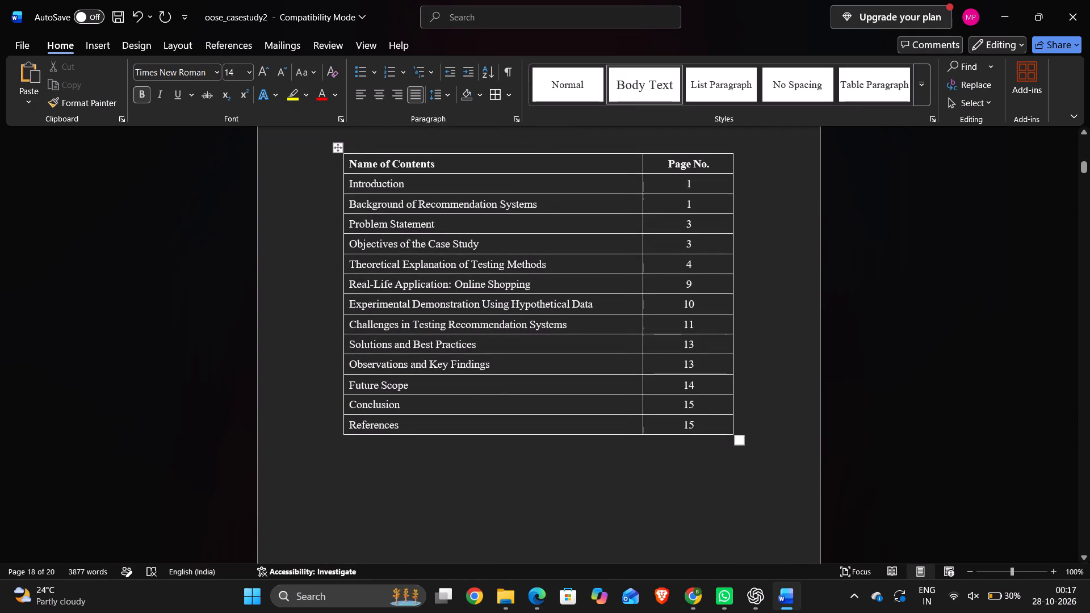
pyautogui.click(705, 425)
pyautogui.press('BackSpace')
pyautogui.press('BackSpace')
pyautogui.write('20')
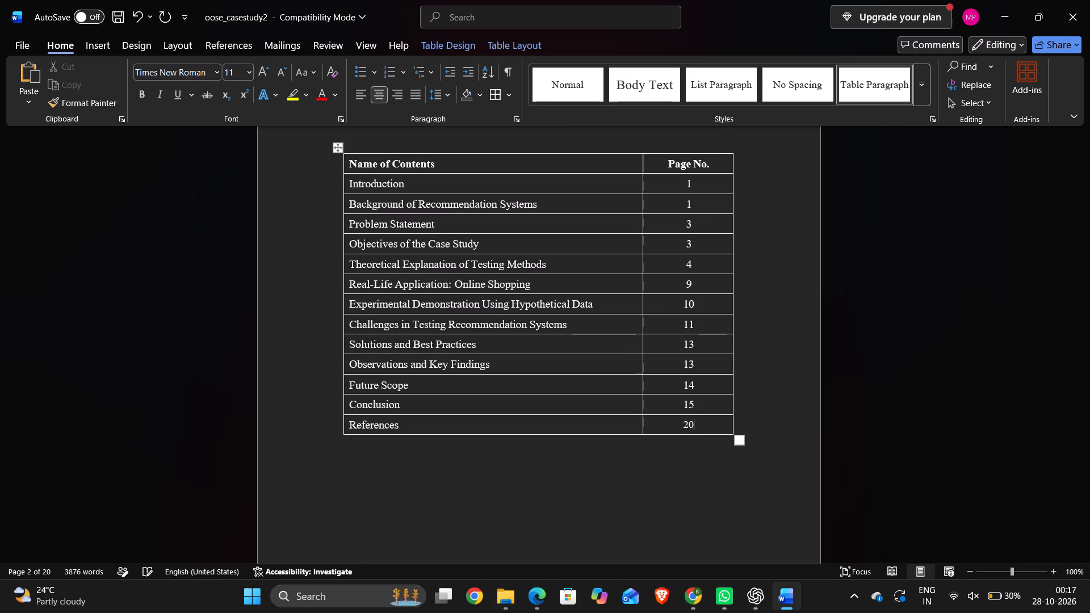
# Set the page number of Conclusion in the CONTENTS table to 19.
pyautogui.press('Up')
pyautogui.press('BackSpace')
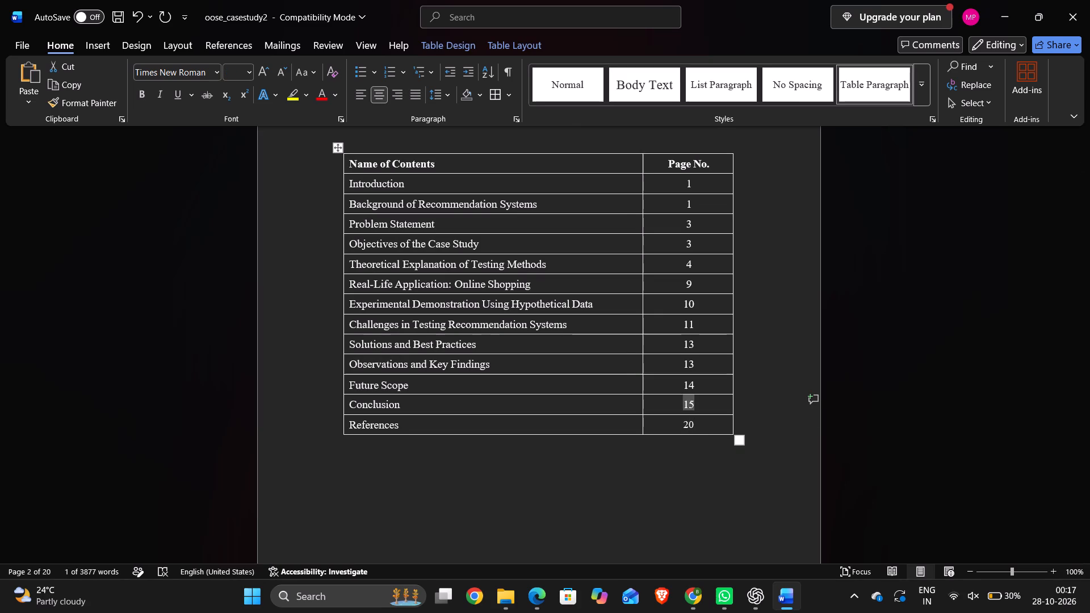
pyautogui.press('9')
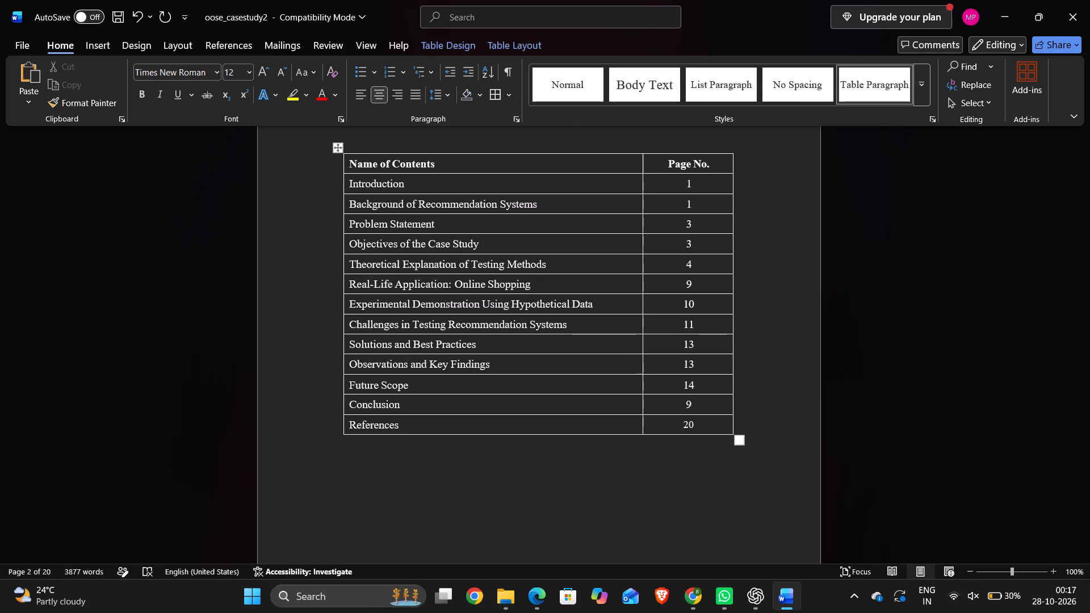
pyautogui.press('BackSpace')
pyautogui.press('2')
pyautogui.press('9')
pyautogui.press('BackSpace')
pyautogui.press('BackSpace')
pyautogui.write('19')
# Set the page number of Future Scope in the CONTENTS table to 18.
pyautogui.press('Up')
pyautogui.press('BackSpace')
pyautogui.press('1')
pyautogui.press('8')
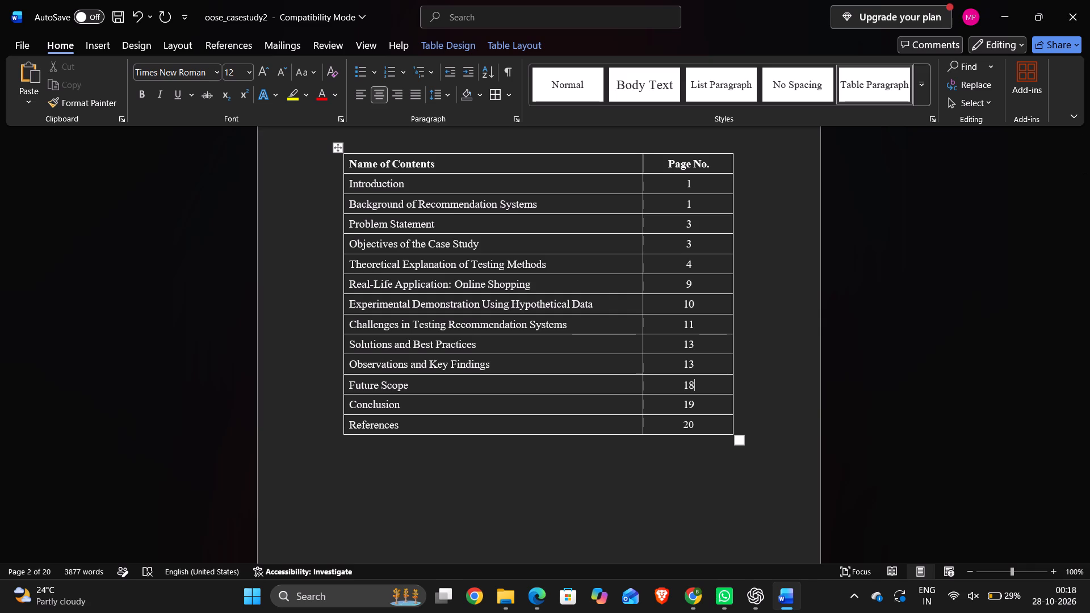
# In the CONTENTS table, set the page number of Observations and Key Findings to 16.
pyautogui.click(697, 427)
pyautogui.click(702, 367)
pyautogui.press('BackSpace')
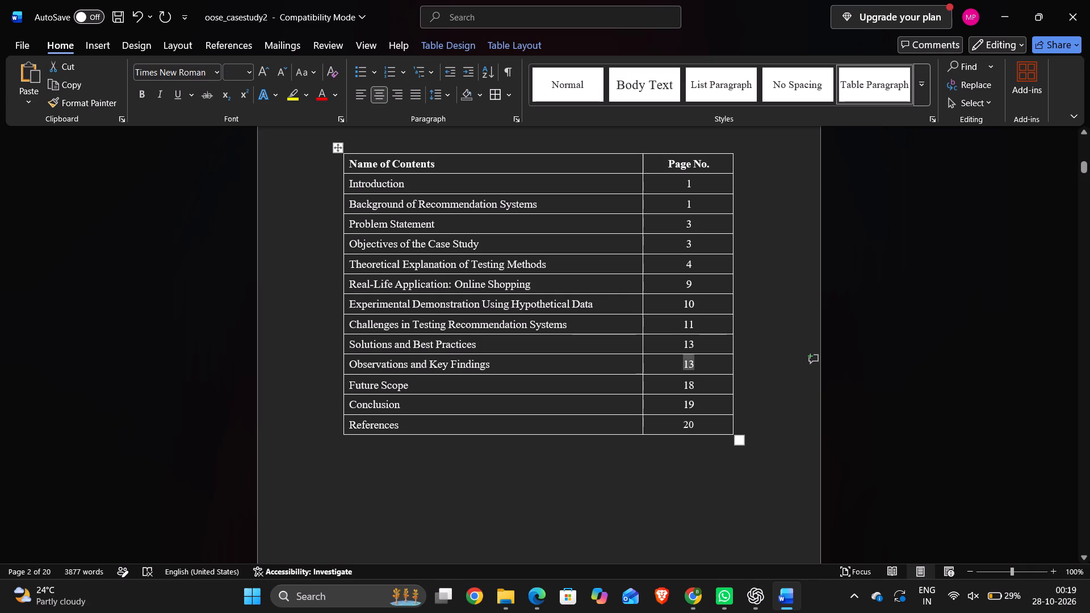
pyautogui.press('6')
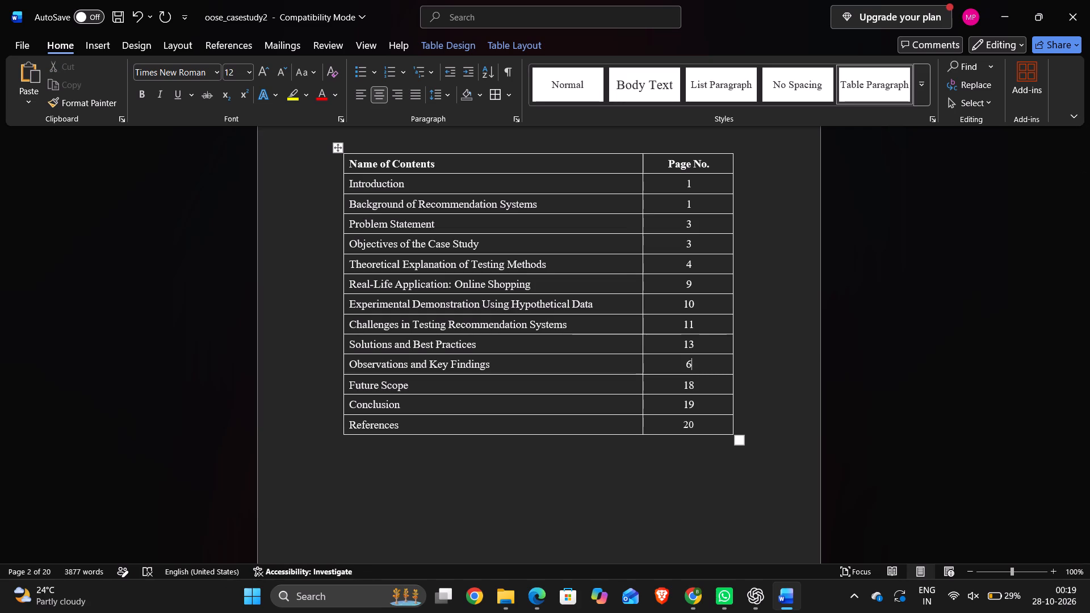
pyautogui.press('BackSpace')
pyautogui.write('16')
# Set the page number of Solutions and Best Practices in the CONTENTS table to 14.
pyautogui.press('Up')
pyautogui.press('BackSpace')
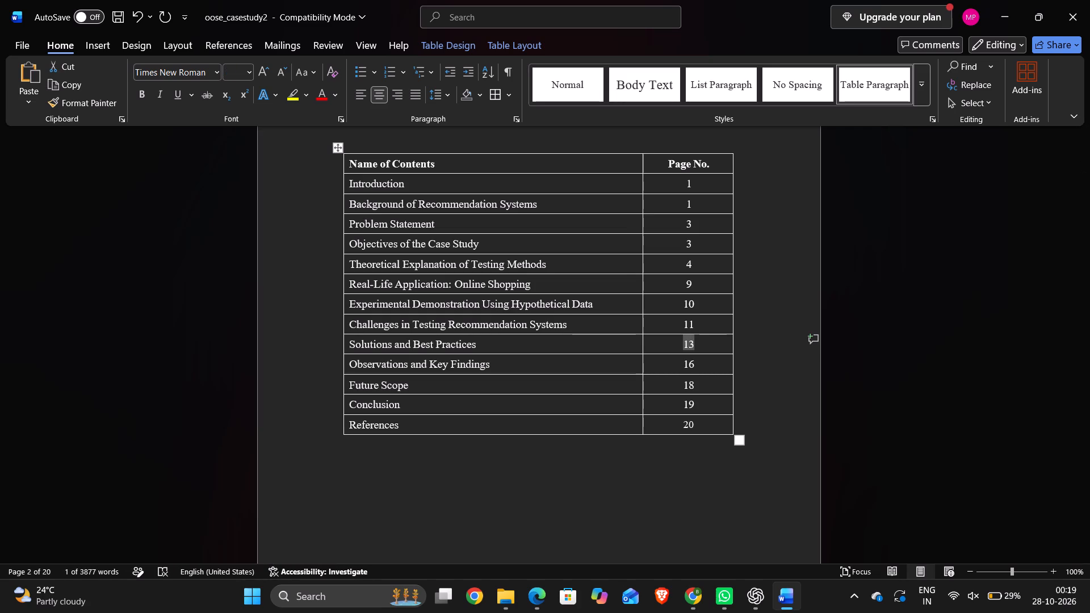
pyautogui.press('4')
pyautogui.press('BackSpace')
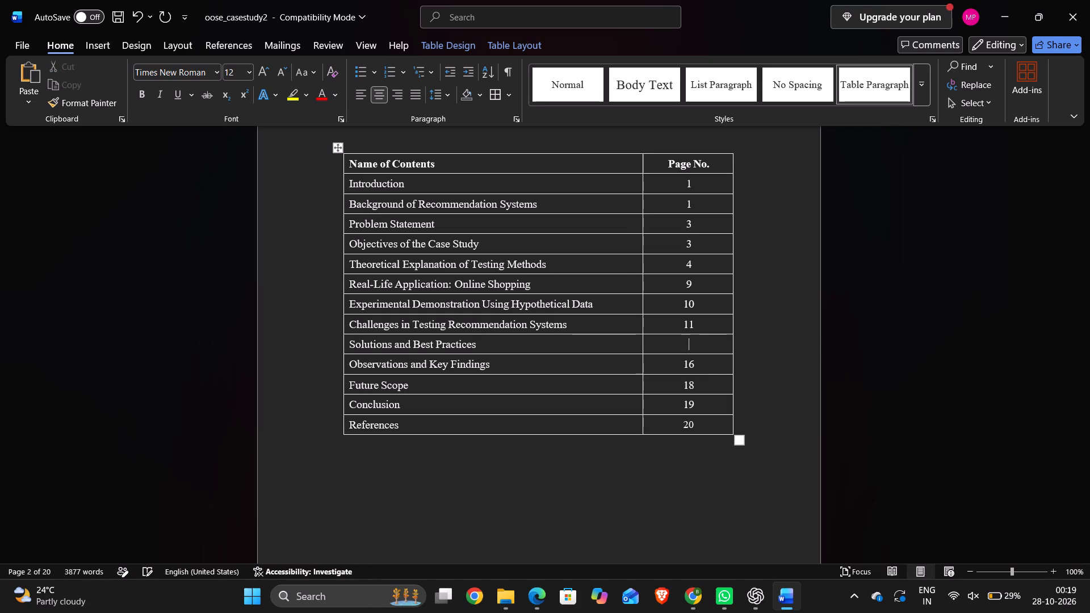
pyautogui.press('1')
pyautogui.press('4')
# Save the page number changes in the oose_casestudy2 document.
pyautogui.scroll(-7, 702, 367)
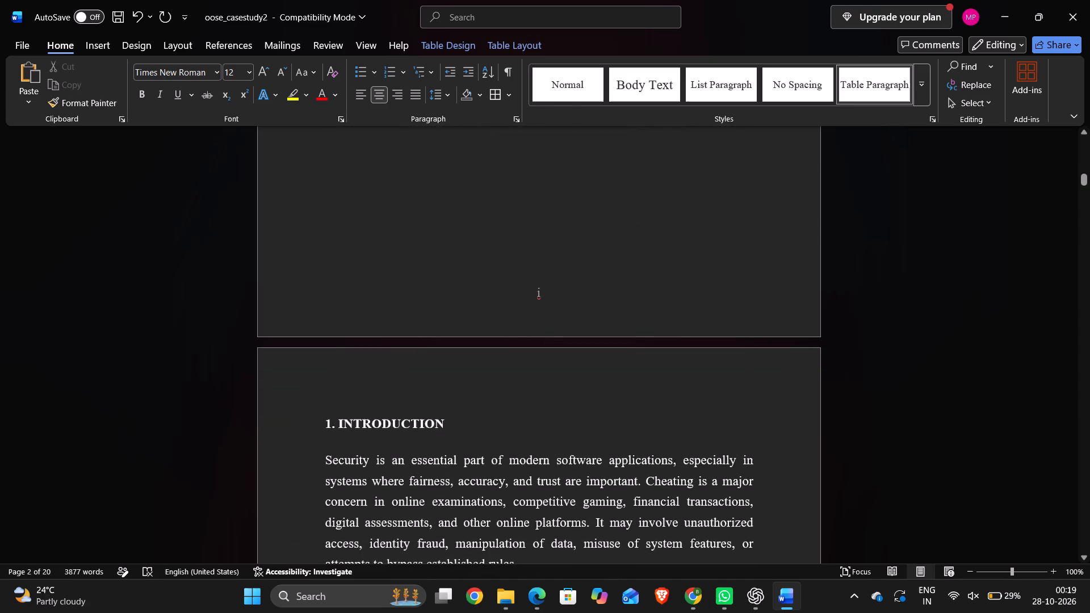
pyautogui.hotkey('ctrl', 's')
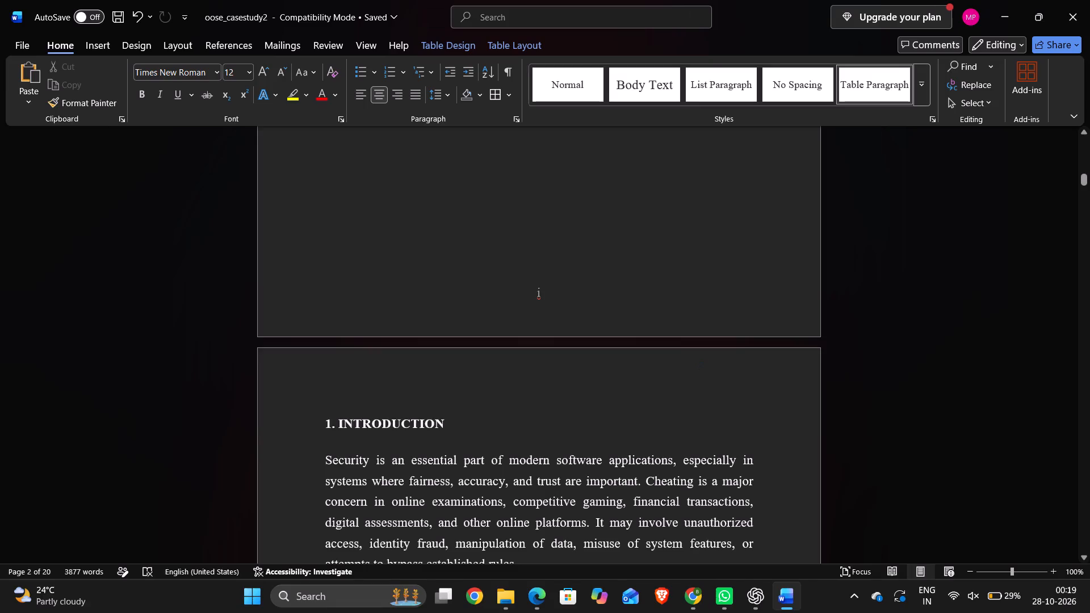
# Save a copy as a Word document named oose_casestudyNEW in the Downloads folder, accepting the upgrade to the newest file format.
pyautogui.click(30, 48)
pyautogui.click(53, 260)
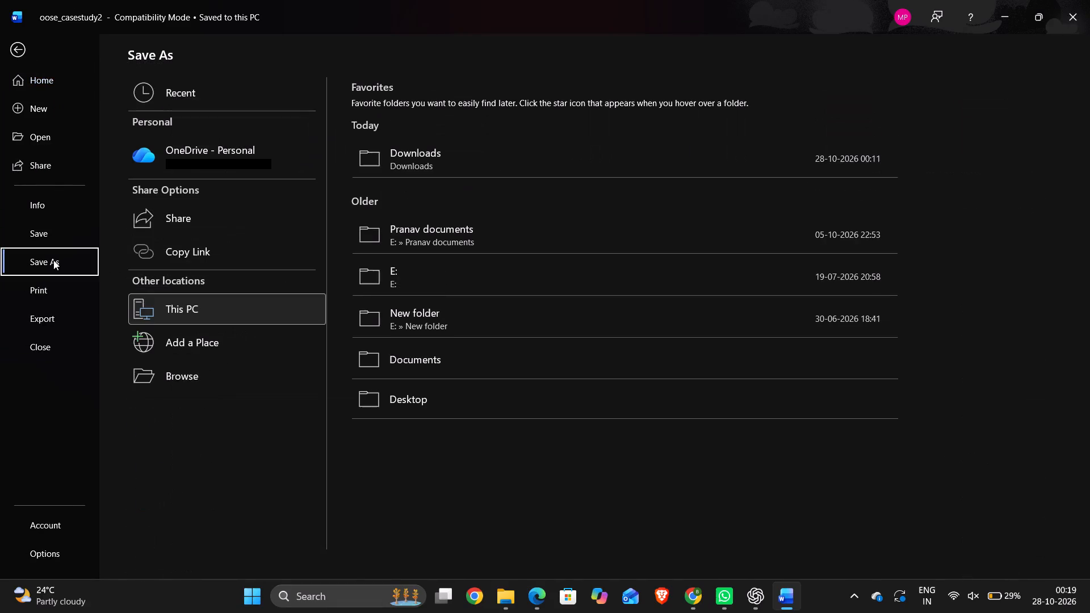
pyautogui.click(418, 167)
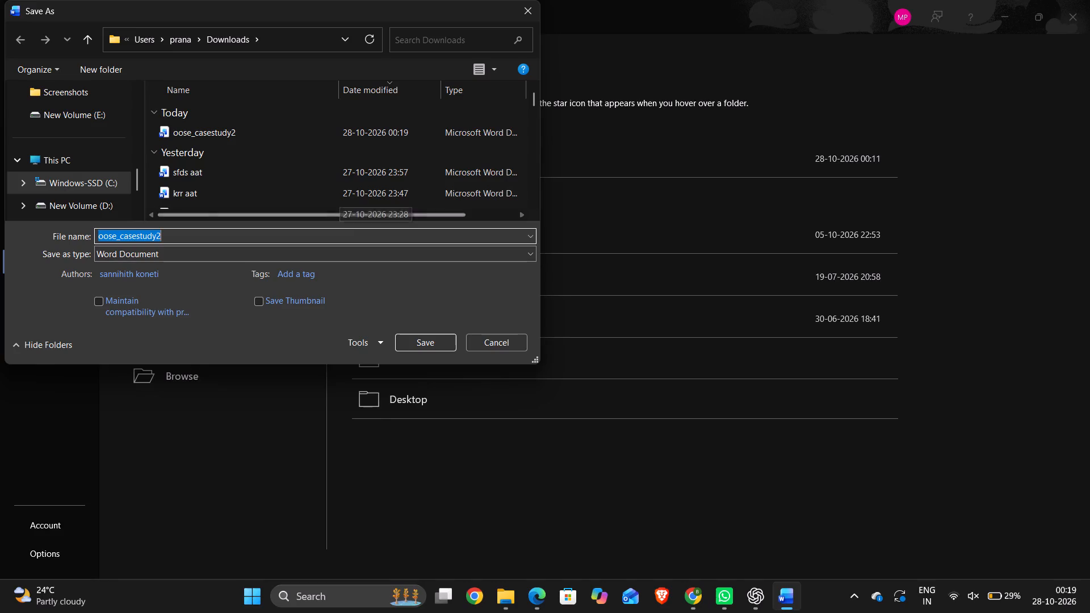
pyautogui.press('Right')
pyautogui.press('BackSpace')
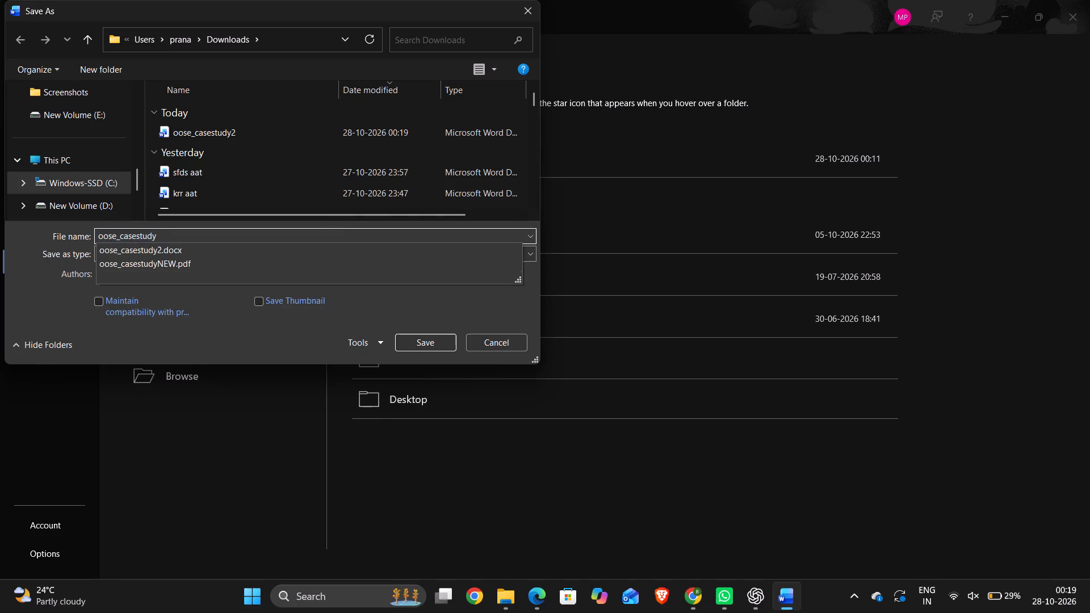
pyautogui.write('NEW')
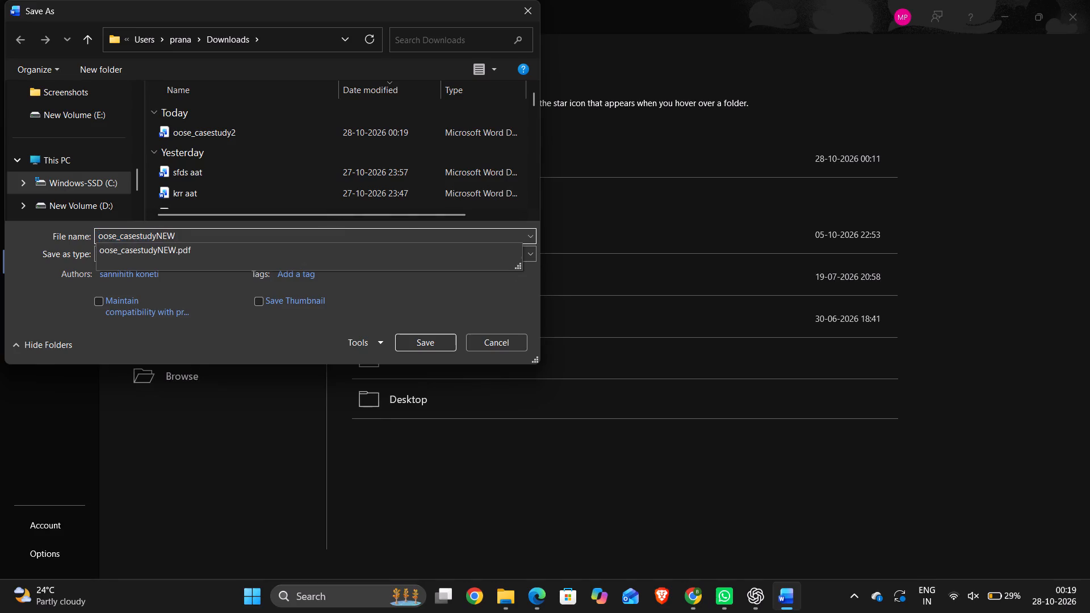
pyautogui.click(419, 350)
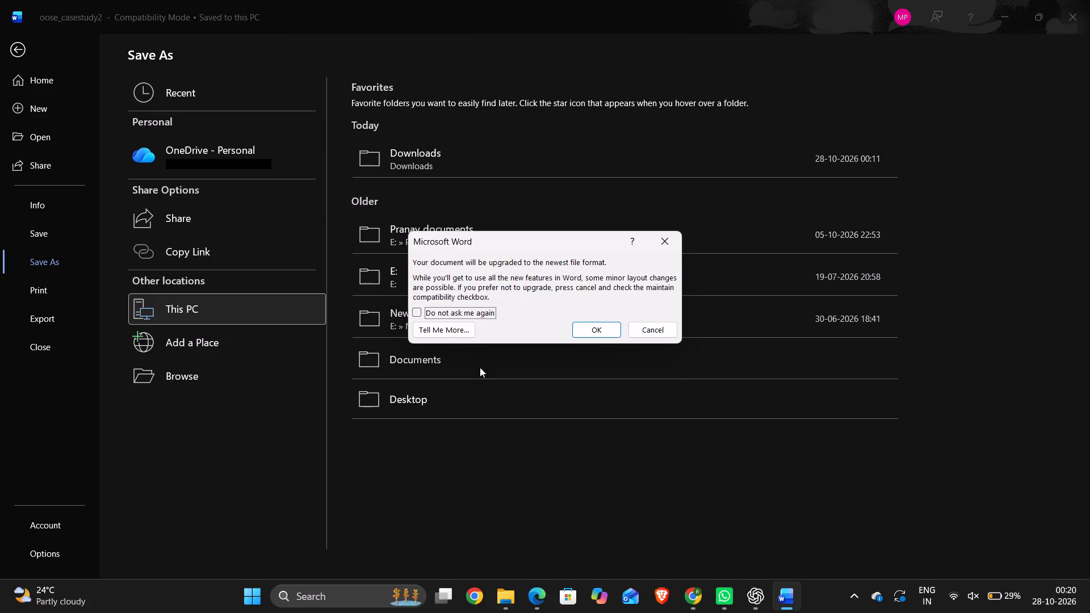
pyautogui.click(604, 330)
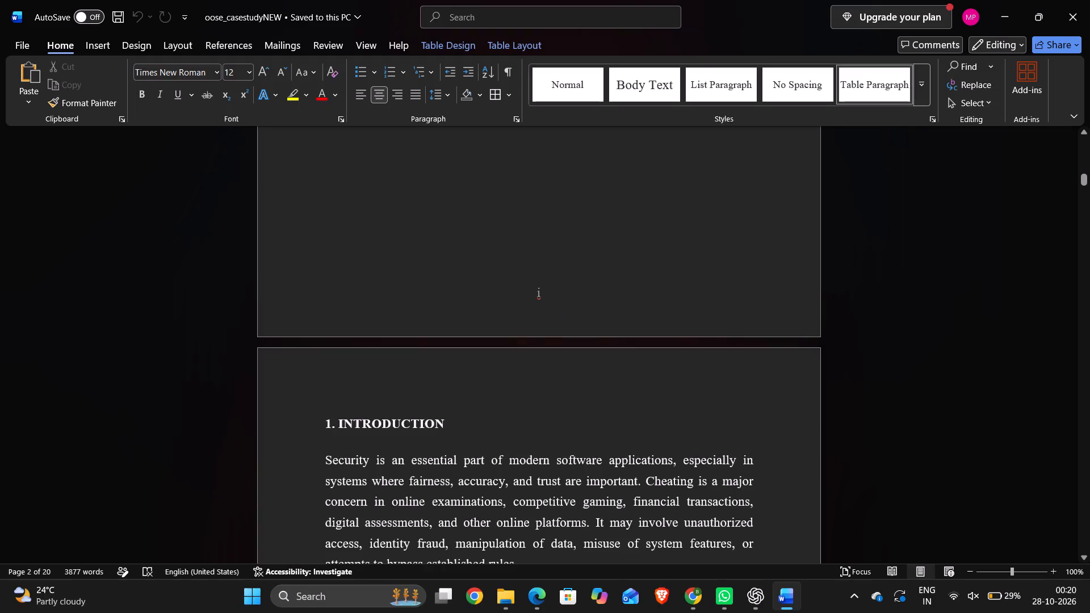
# Export the document as a PDF named oose_casestudyNEW in Downloads, replacing the existing PDF.
pyautogui.click(29, 51)
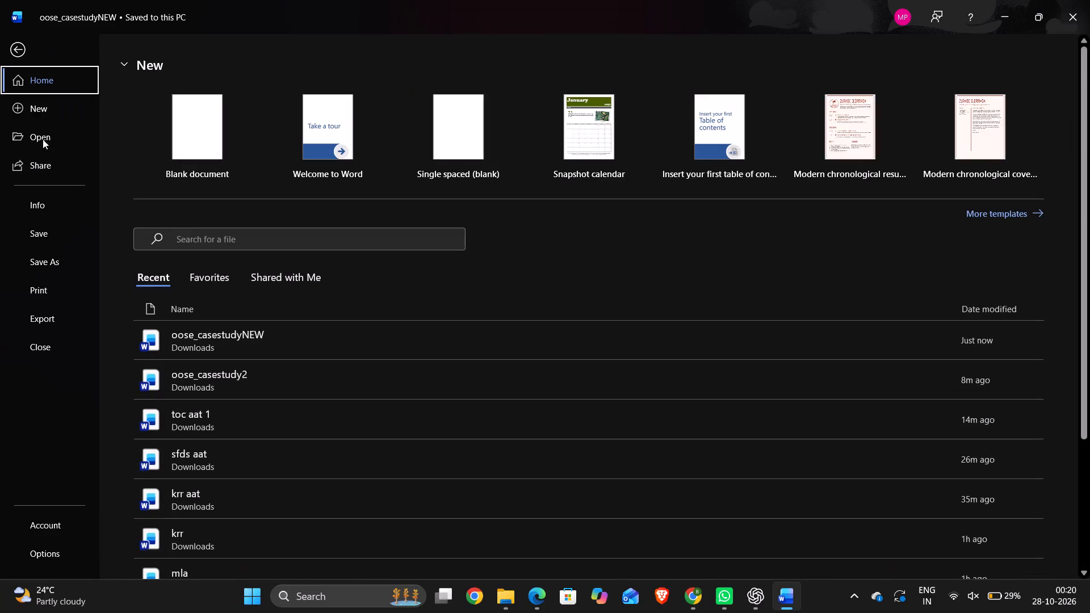
pyautogui.click(69, 266)
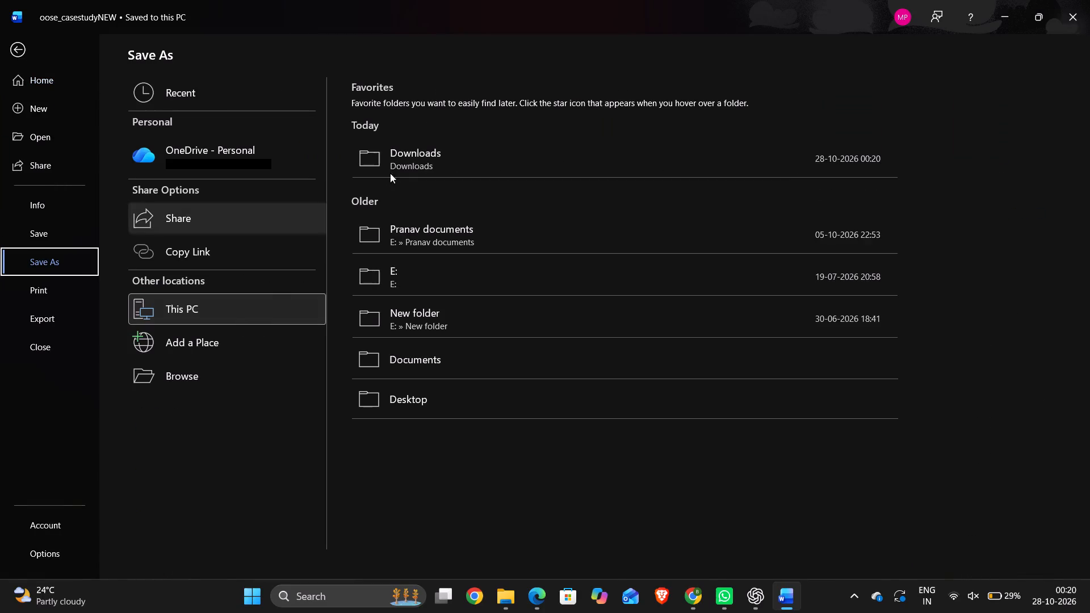
pyautogui.click(433, 155)
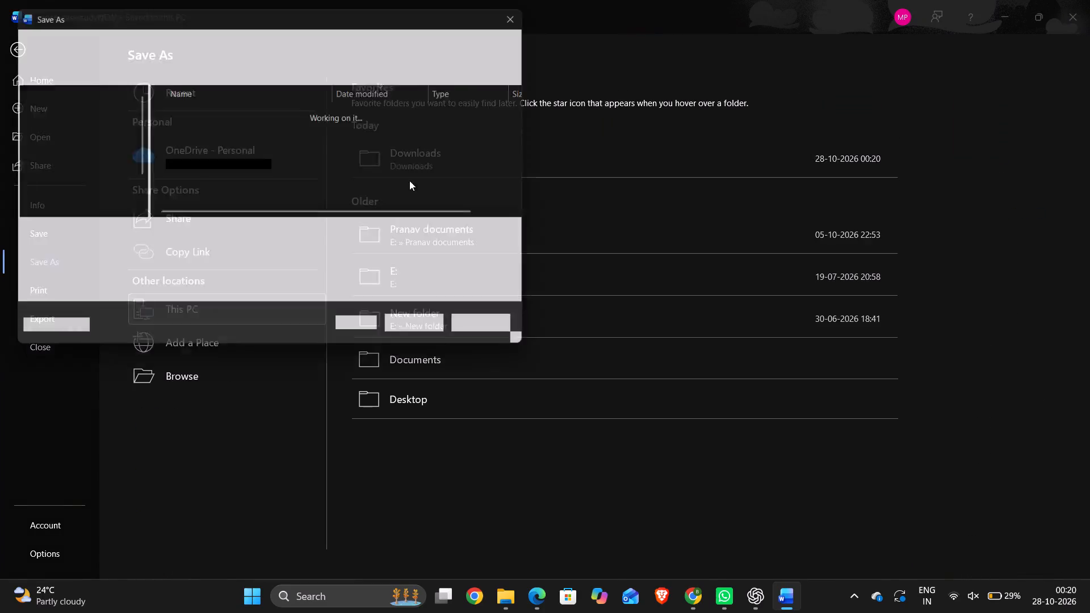
pyautogui.click(246, 256)
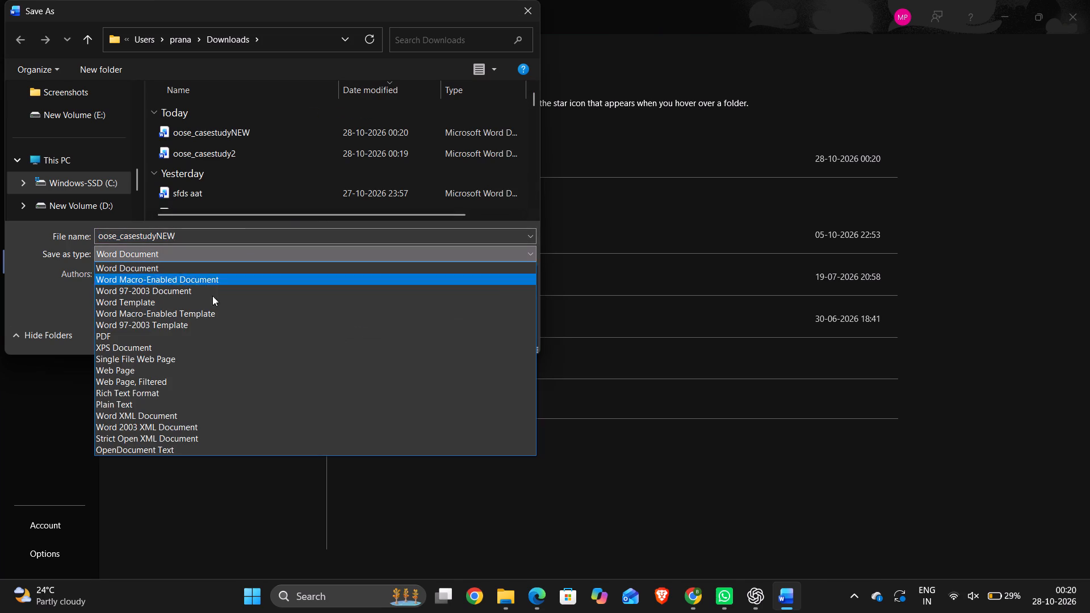
pyautogui.click(167, 341)
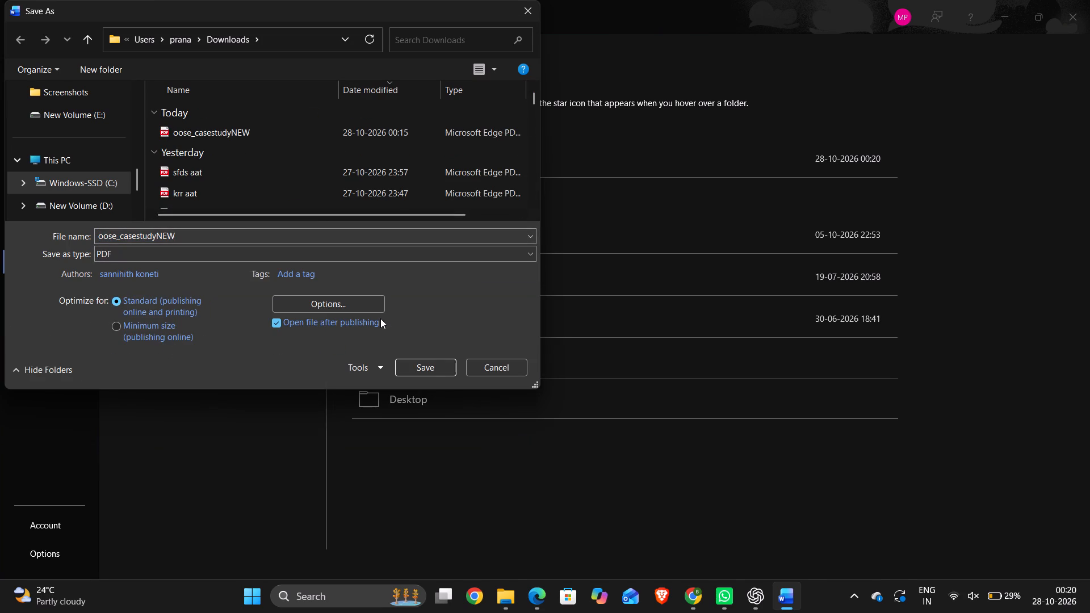
pyautogui.click(430, 370)
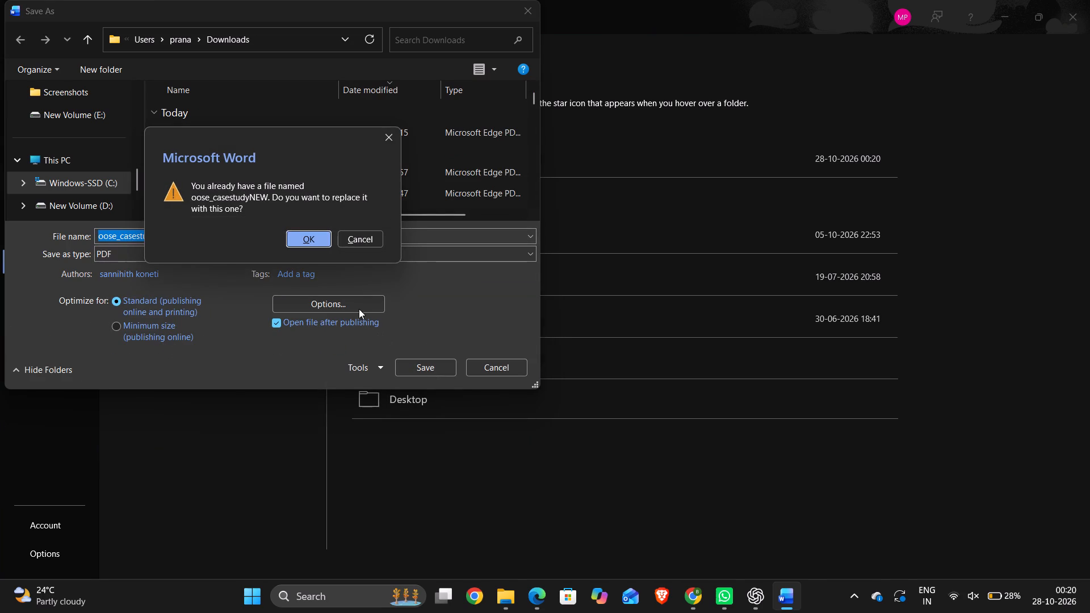
pyautogui.click(310, 242)
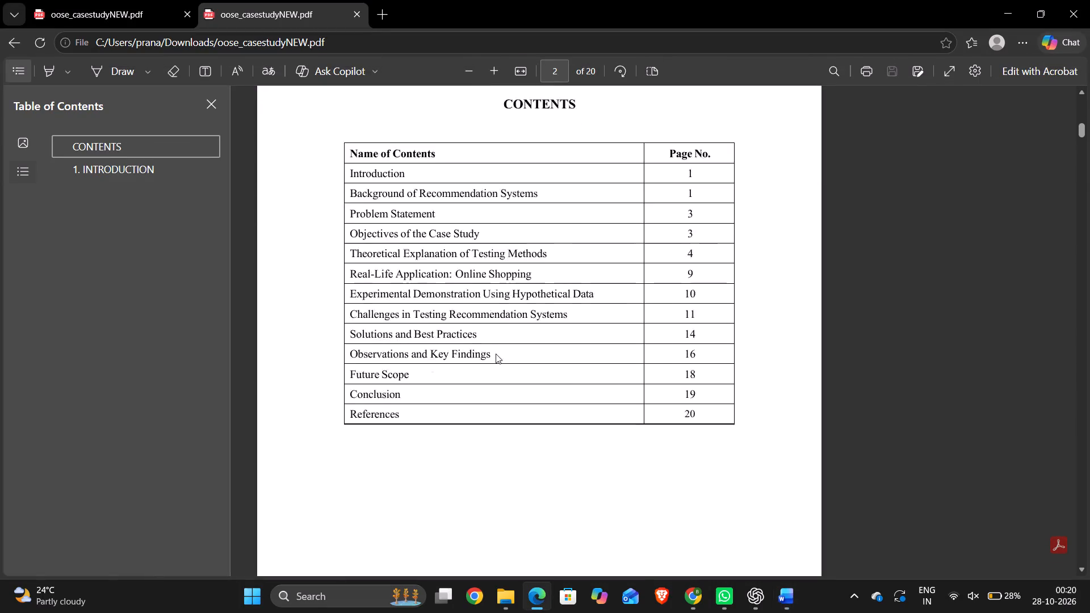
# Review the exported oose_casestudyNEW PDF from the cover page and CONTENTS table through section 2.2 Need for Modular Security.
pyautogui.scroll(-2, 496, 354)
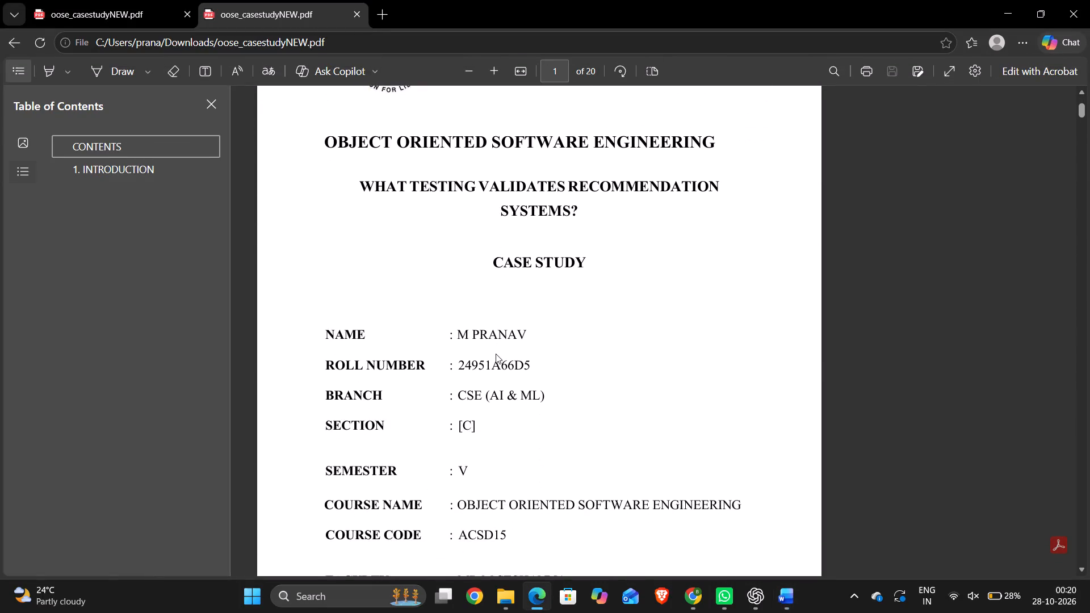
pyautogui.scroll(-7, 496, 354)
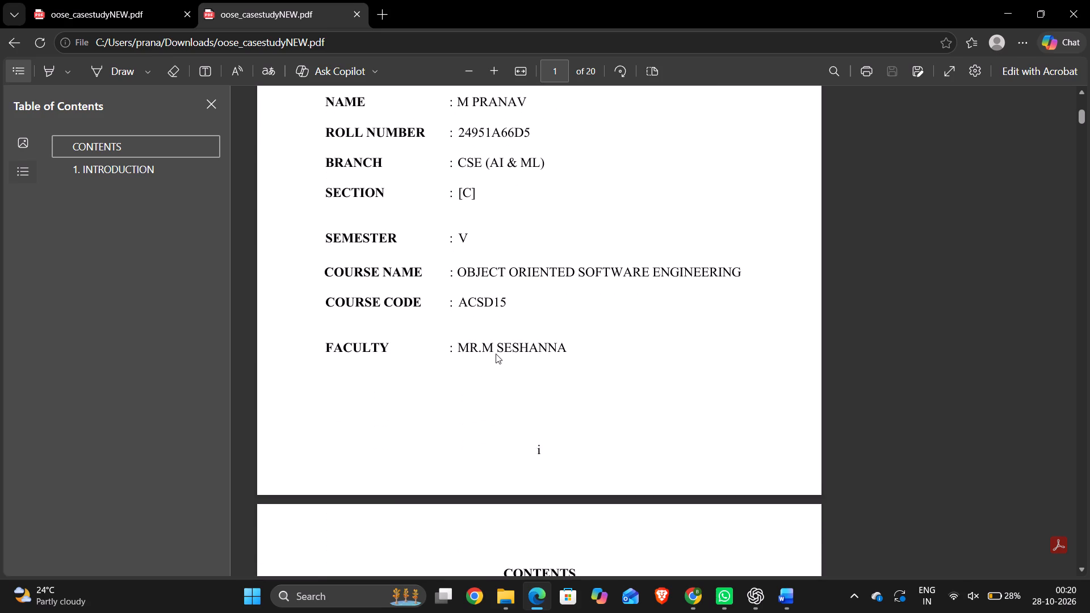
pyautogui.scroll(-4, 496, 354)
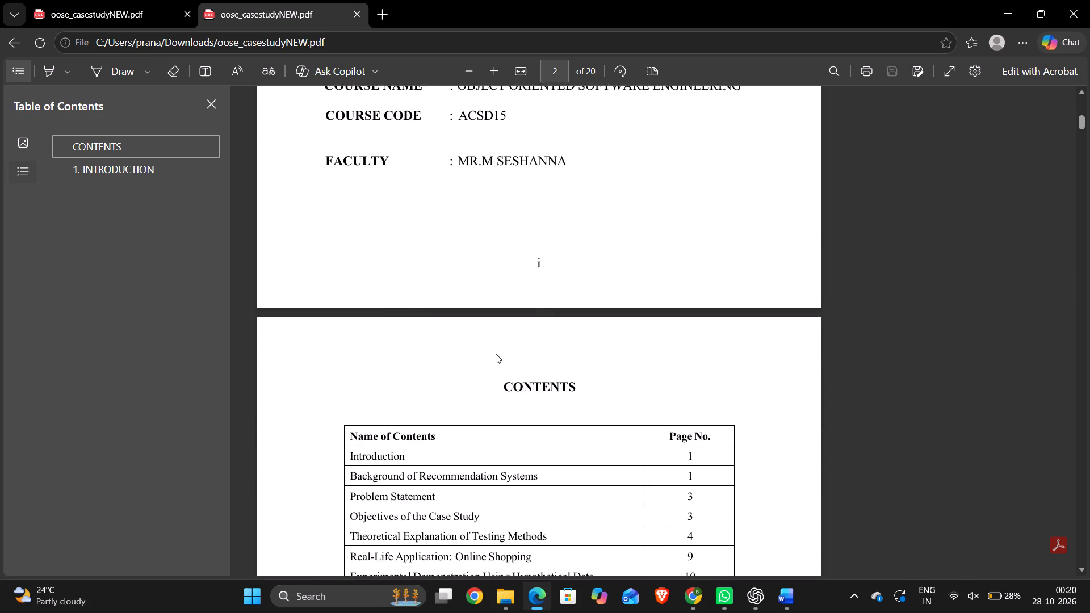
pyautogui.scroll(-10, 496, 354)
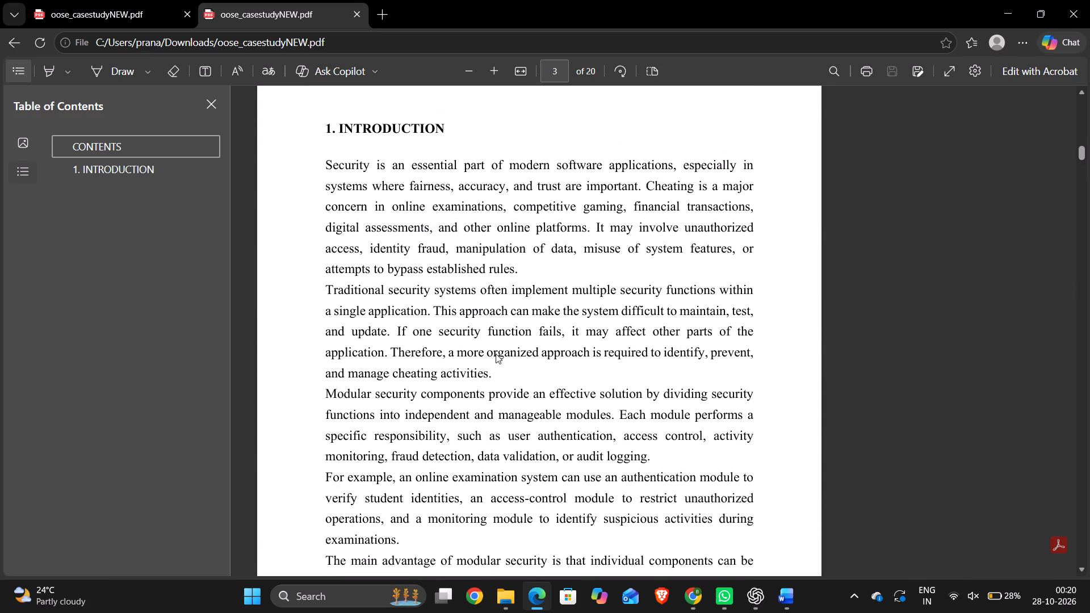
pyautogui.scroll(-4, 496, 354)
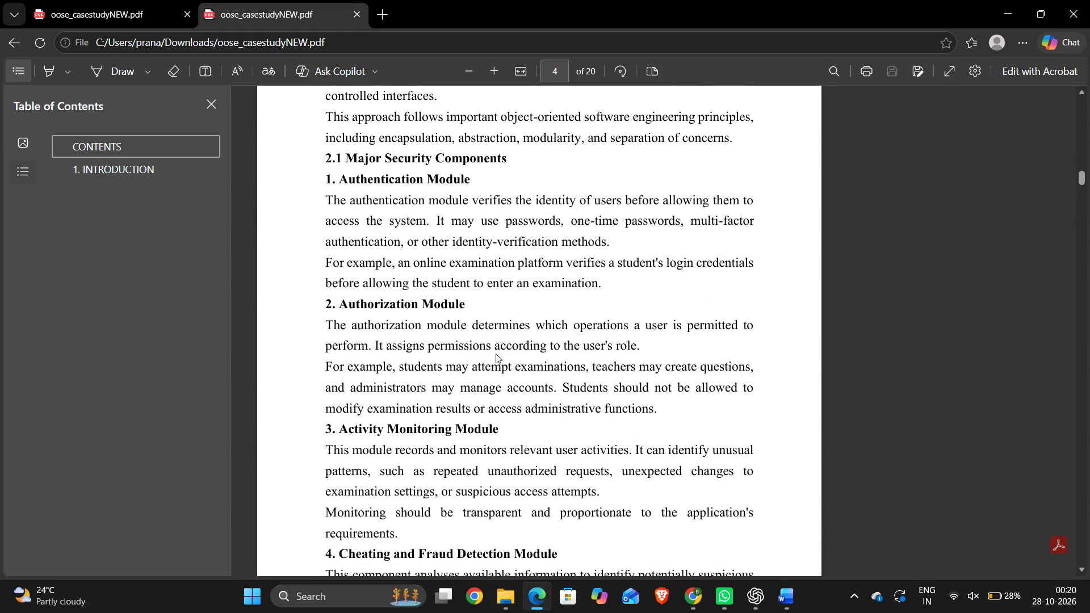
pyautogui.scroll(-2, 496, 354)
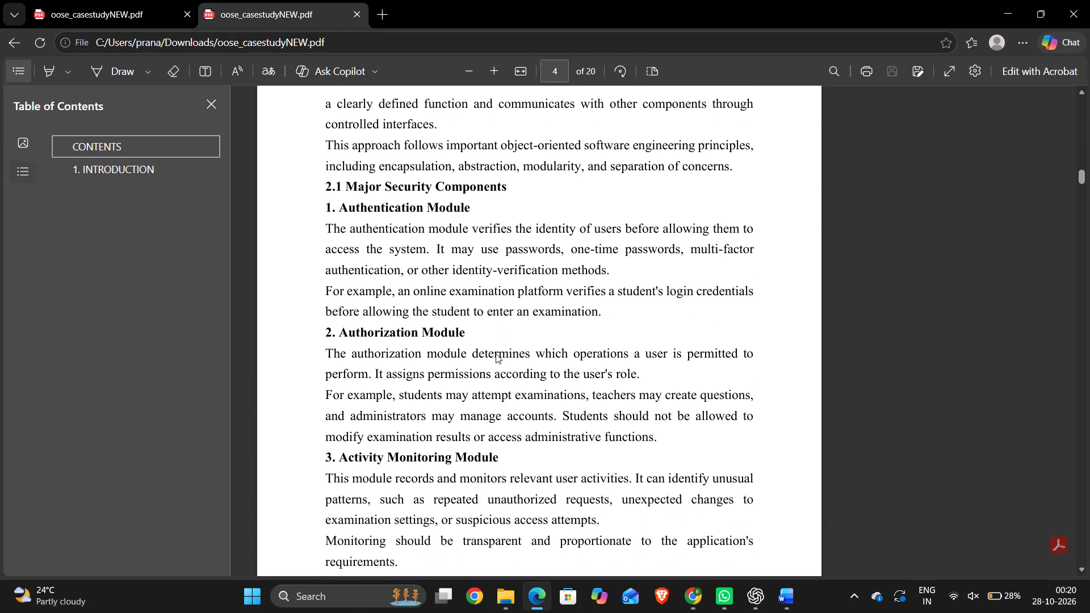
pyautogui.scroll(-13, 496, 354)
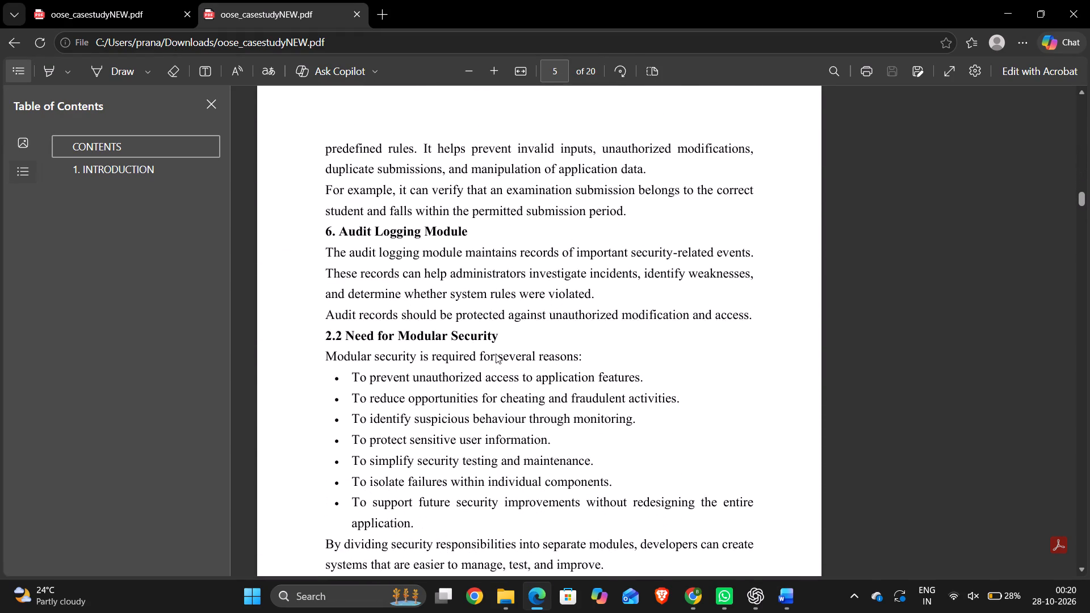
pyautogui.scroll(-12, 496, 354)
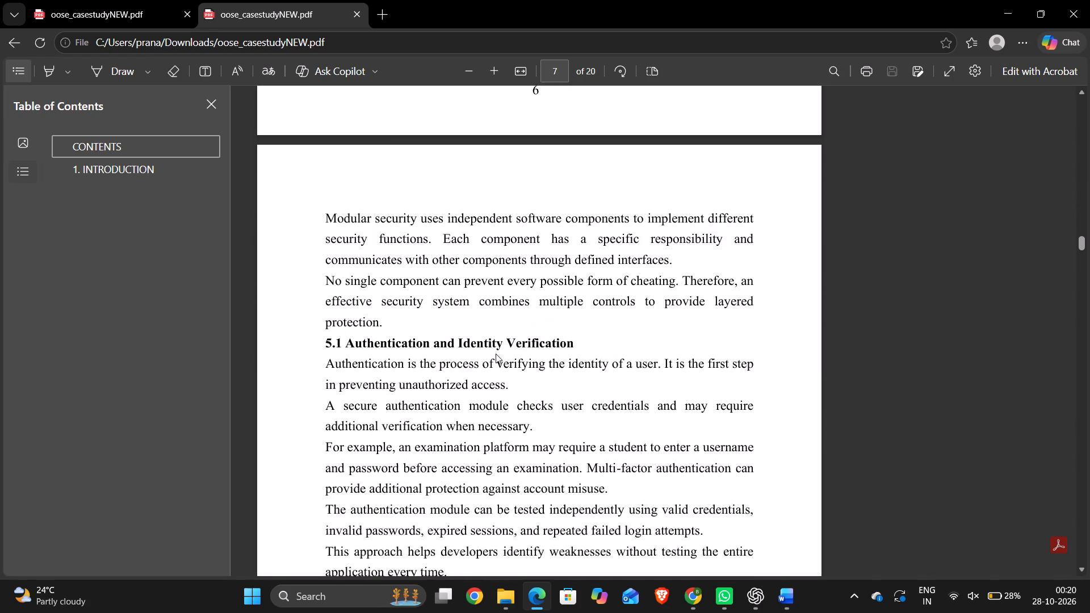
pyautogui.scroll(-2, 496, 354)
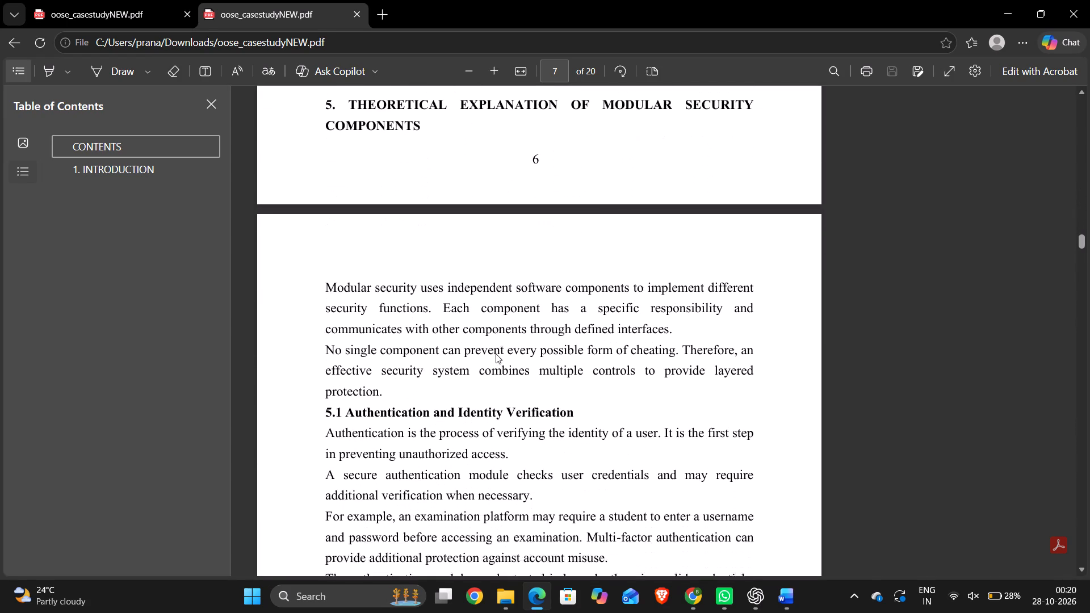
pyautogui.scroll(-10, 496, 354)
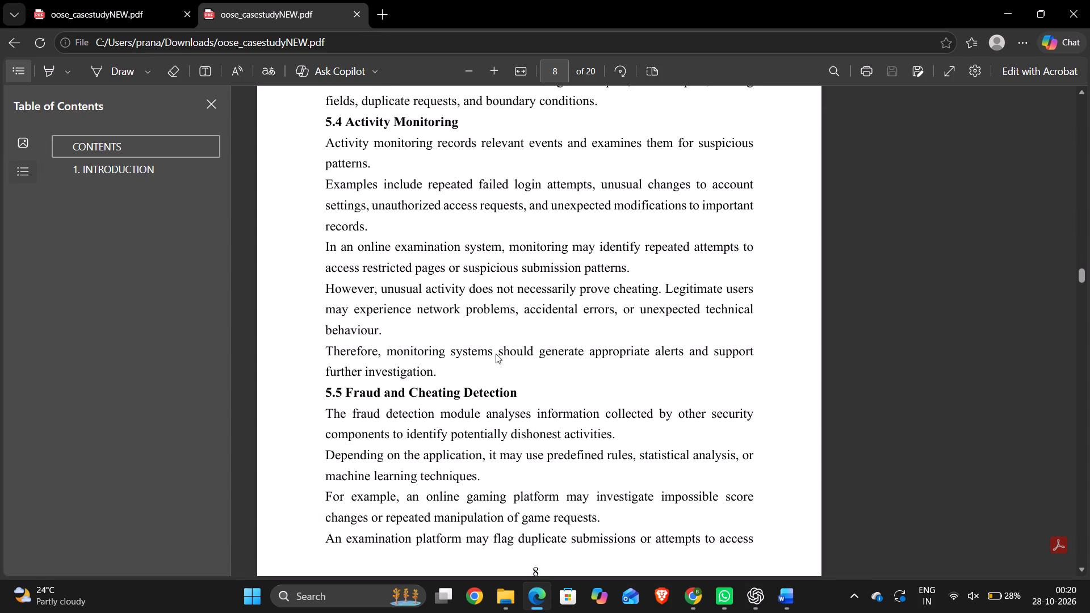
pyautogui.scroll(-14, 496, 354)
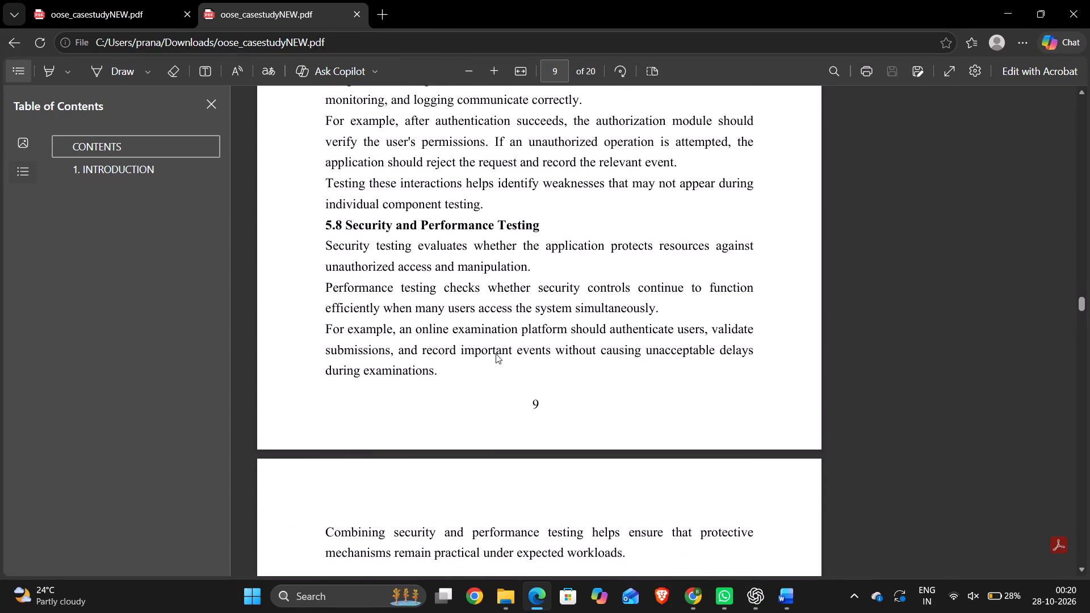
pyautogui.scroll(-8, 496, 354)
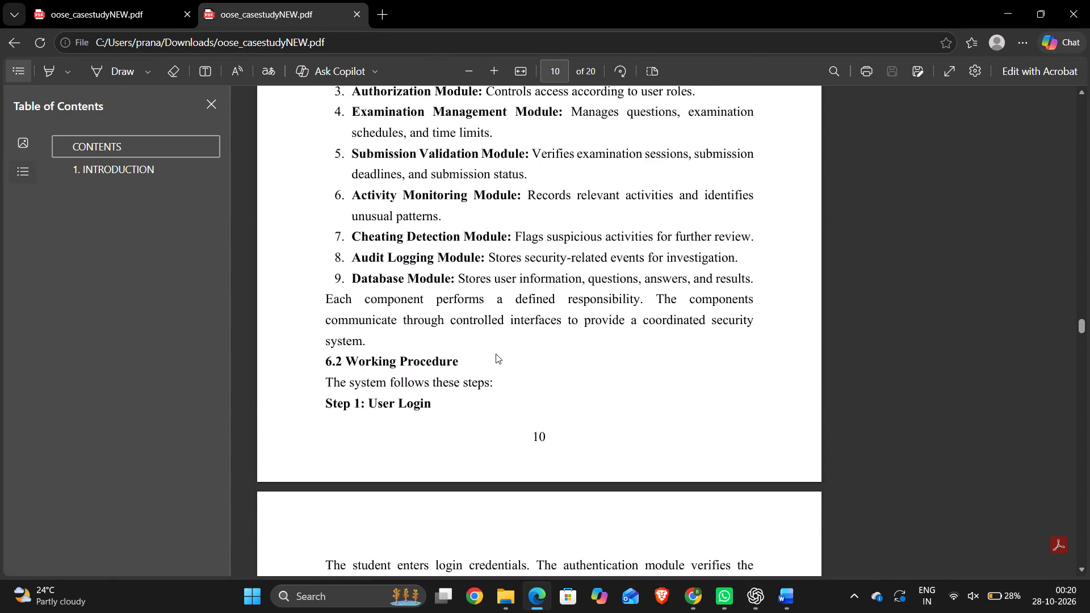
pyautogui.scroll(-10, 496, 354)
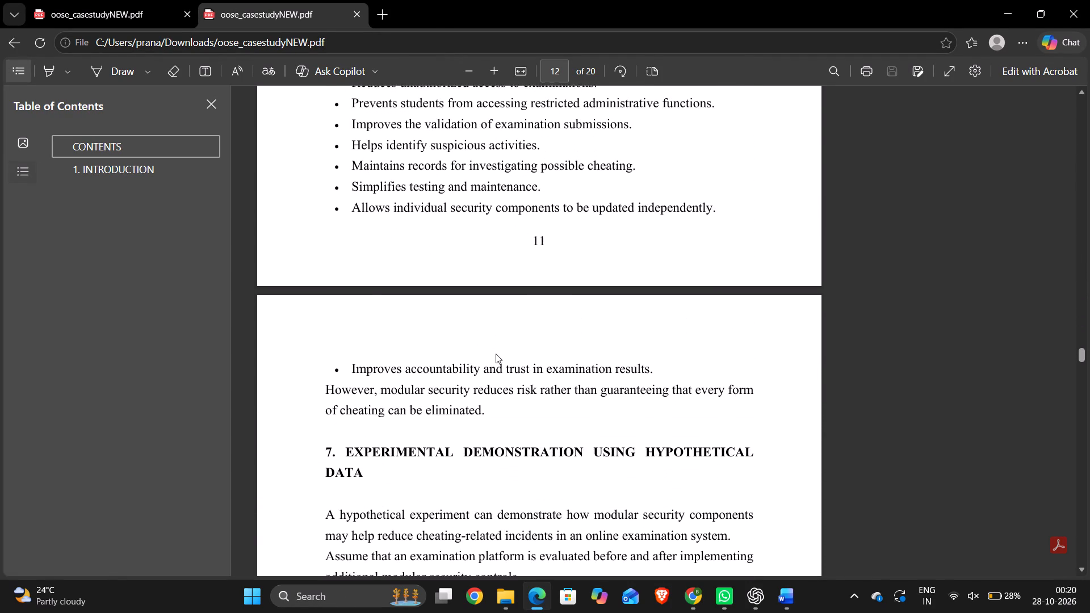
pyautogui.scroll(-9, 496, 354)
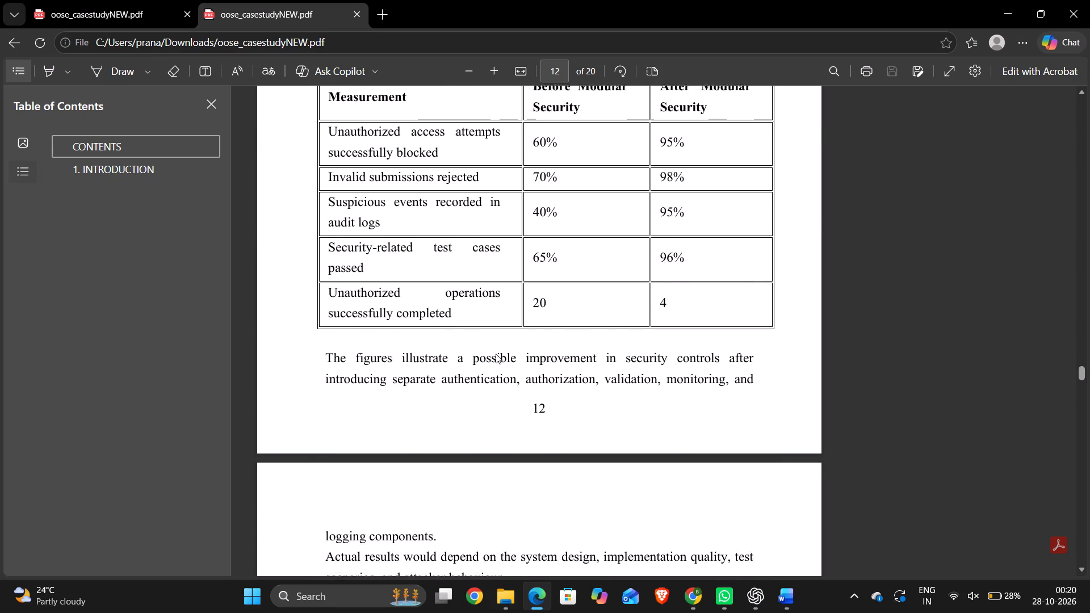
pyautogui.scroll(-7, 496, 354)
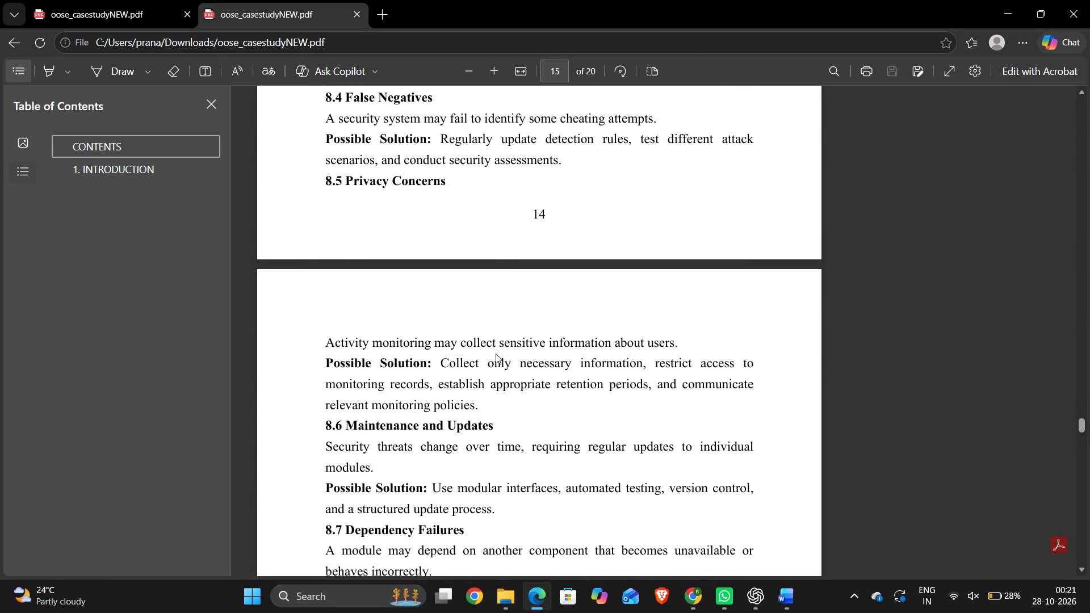
pyautogui.scroll(-9, 496, 354)
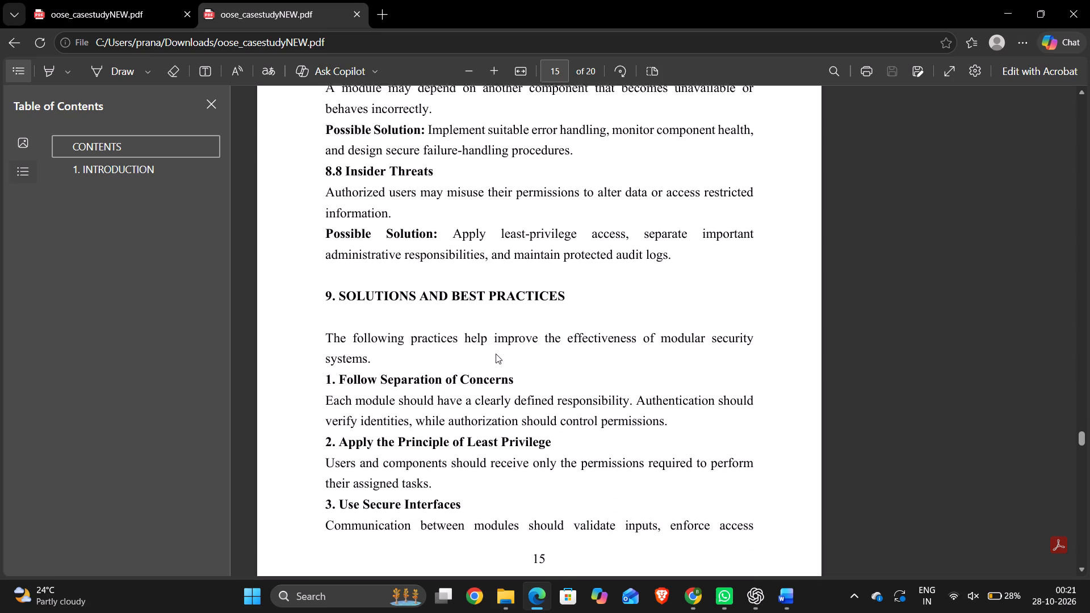
pyautogui.scroll(-11, 496, 354)
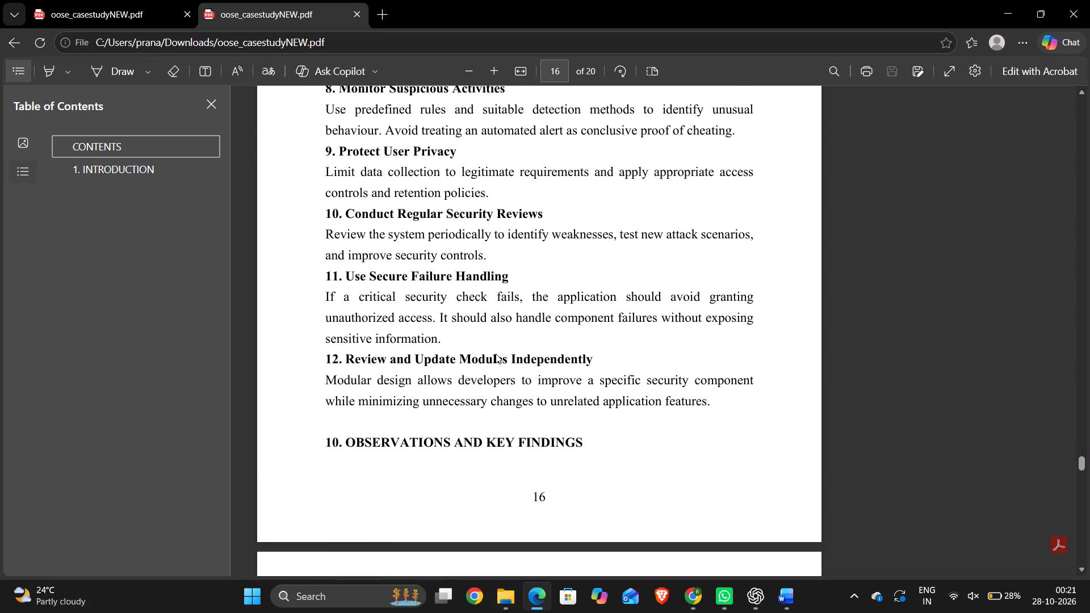